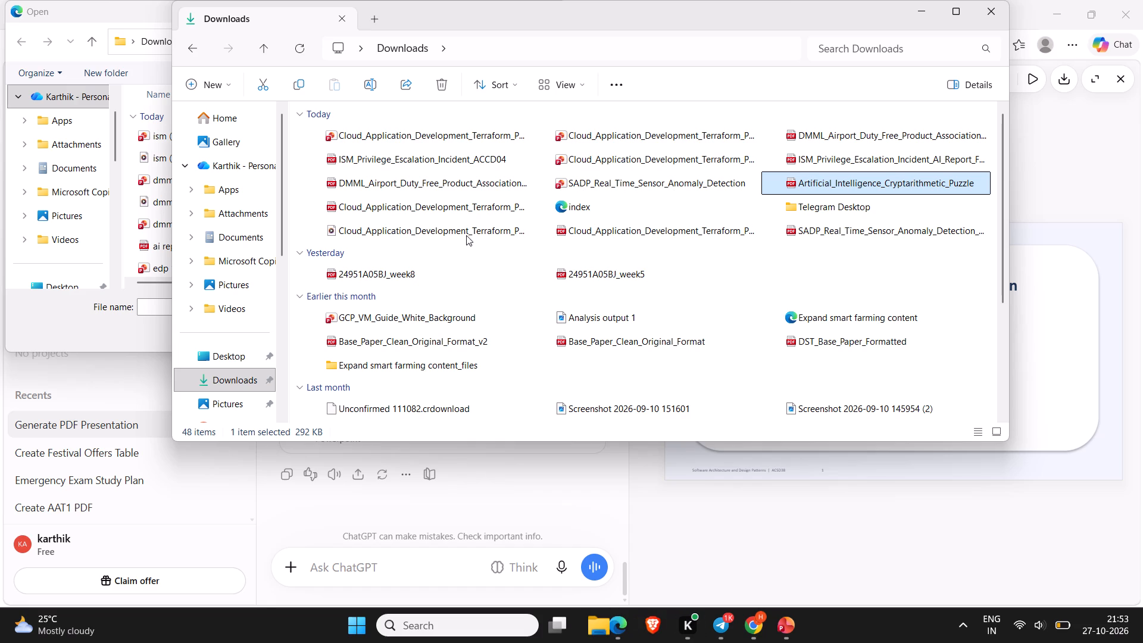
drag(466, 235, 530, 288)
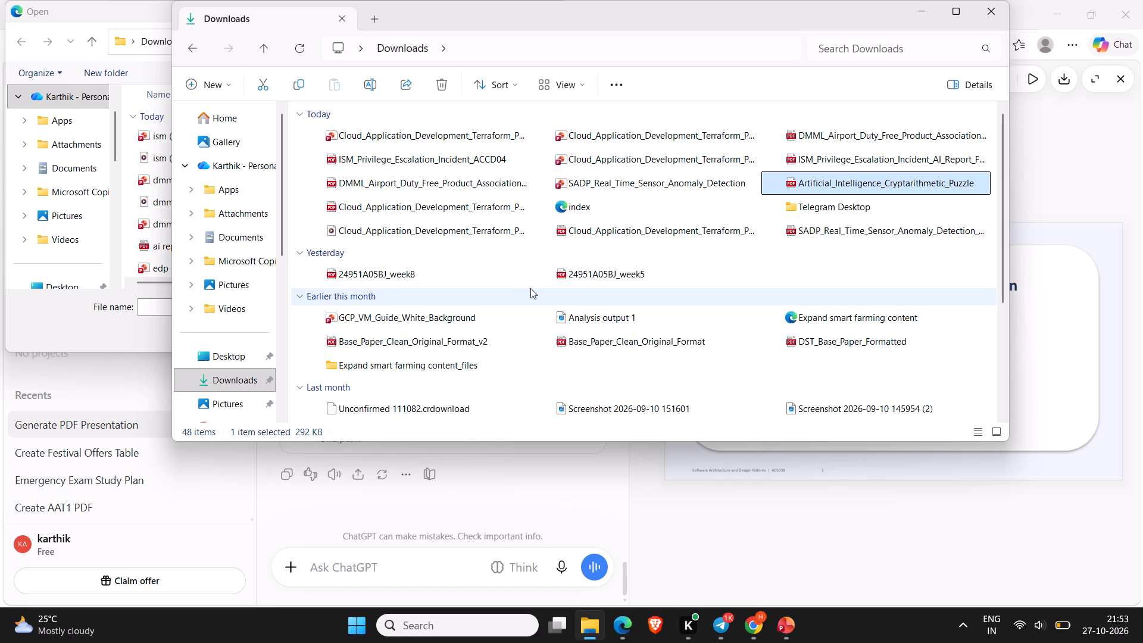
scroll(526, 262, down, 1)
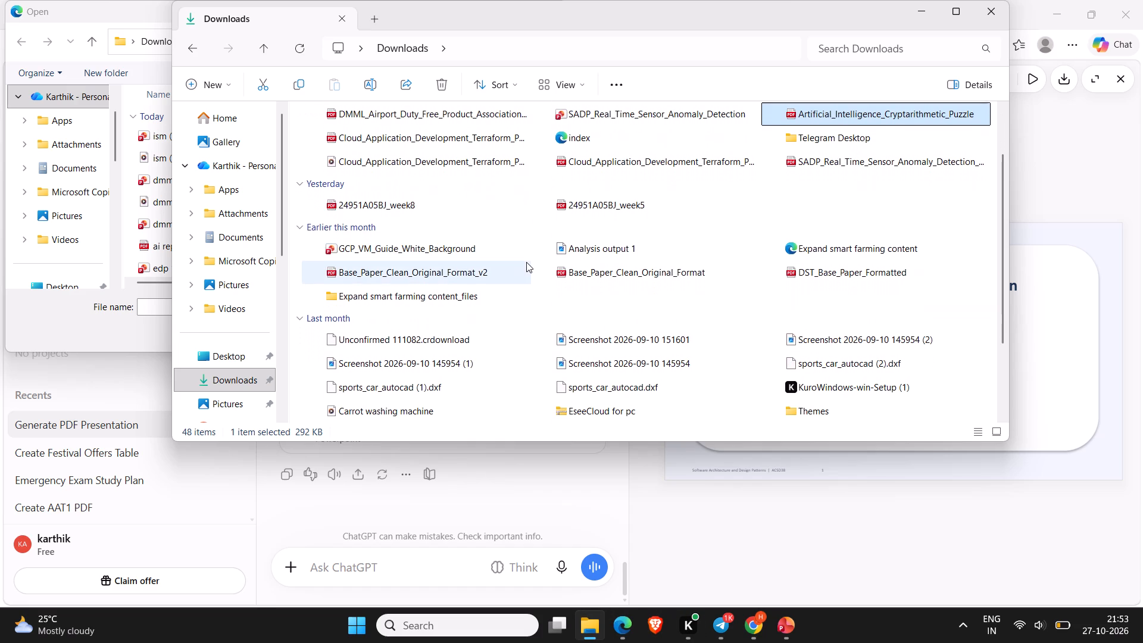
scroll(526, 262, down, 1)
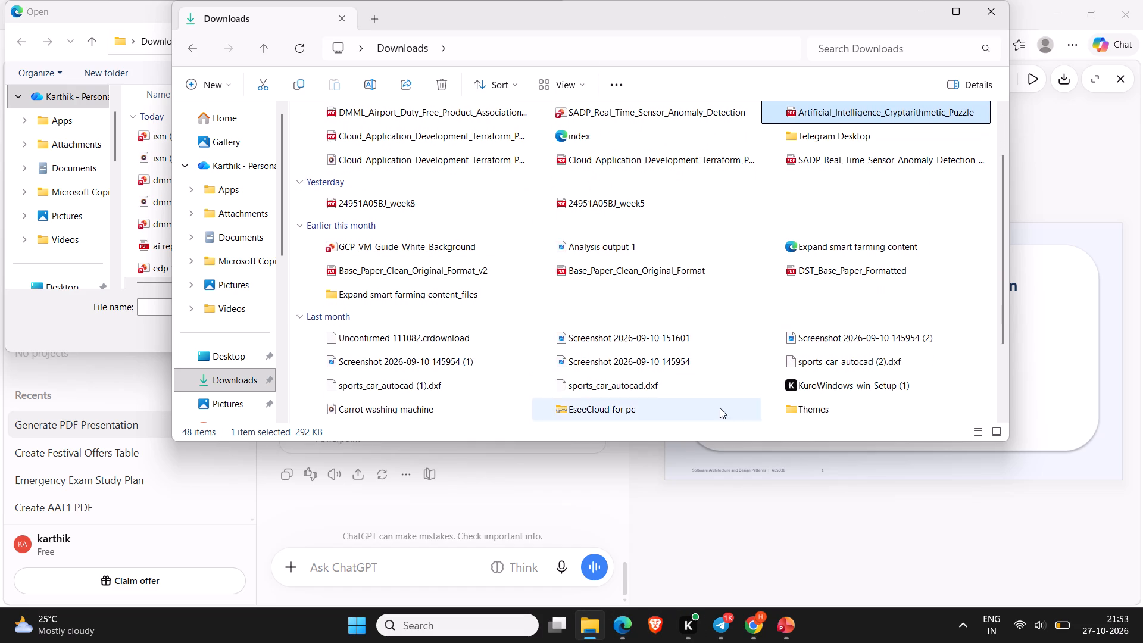
Return to Microsoft Edge and dismiss the file selection dialog without choosing a file.
click(699, 500)
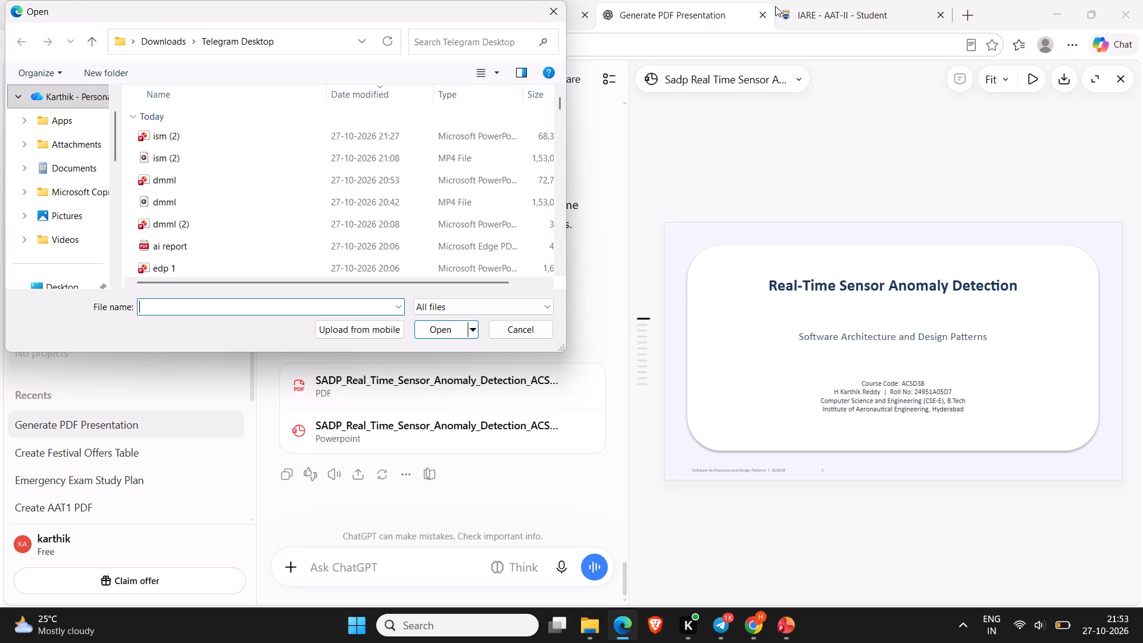
click(781, 0)
drag(817, 10, 648, 39)
drag(648, 39, 556, 15)
click(556, 15)
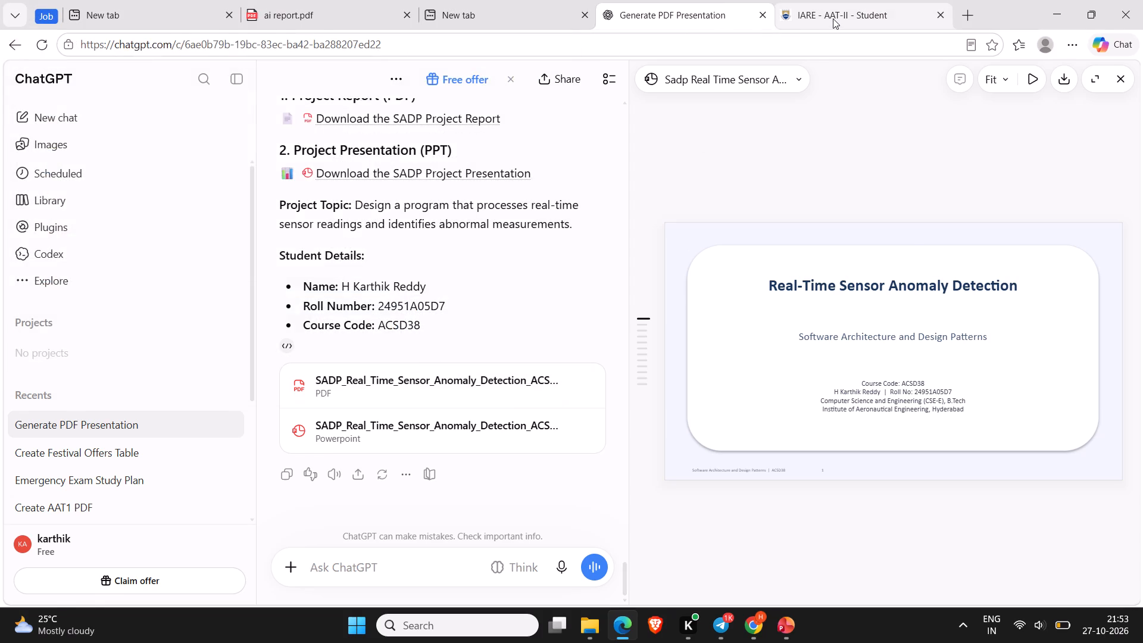
On the IARE AAT-II page, load the assignment question for ACSD20 Cloud Application Development and dismiss the notice.
click(833, 18)
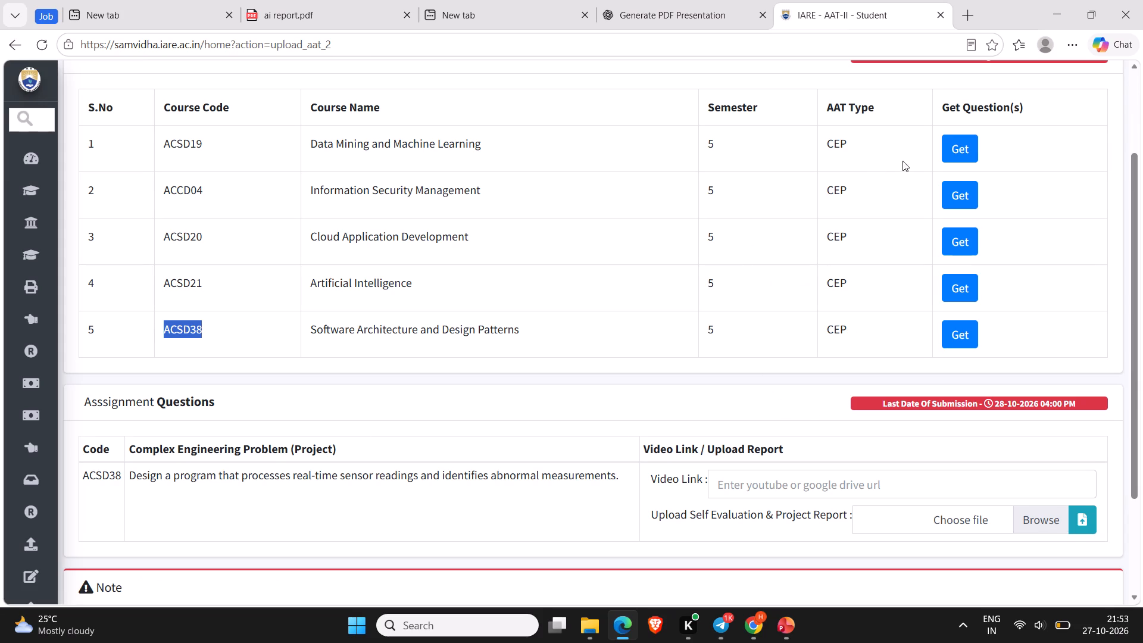
click(950, 252)
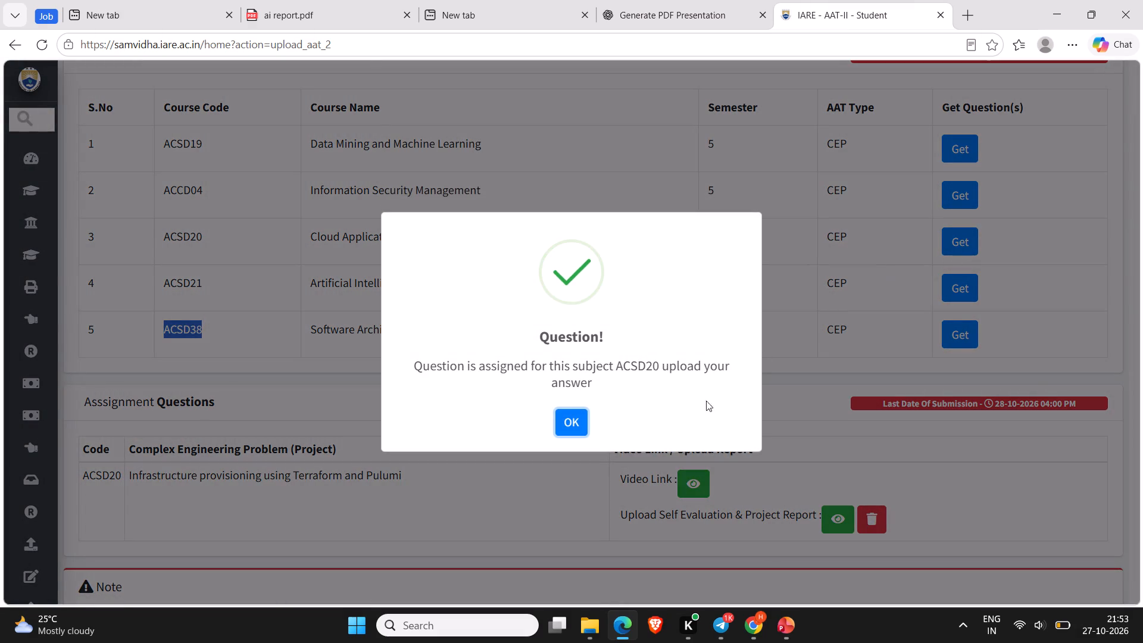
click(588, 418)
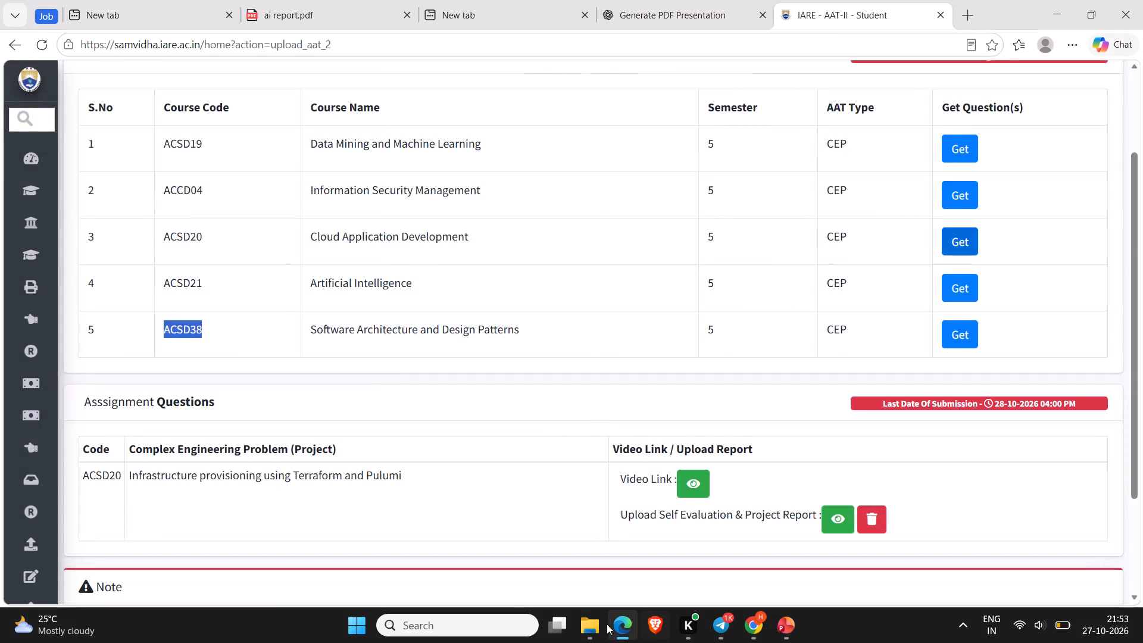
Switch to the Downloads folder in File Explorer.
click(586, 618)
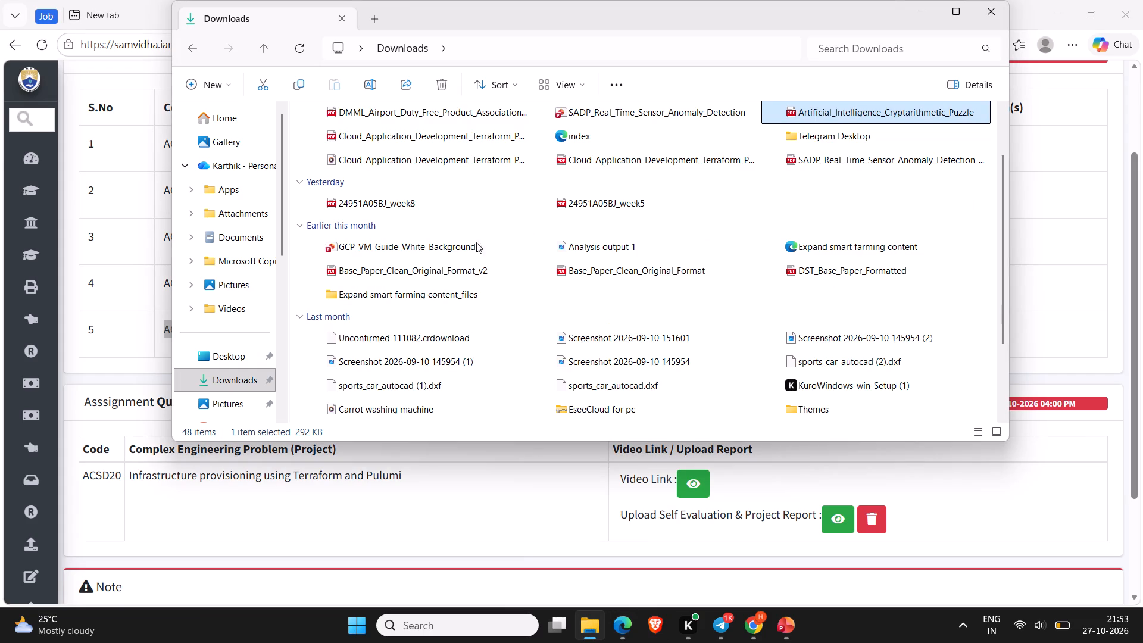
Open the Artificial_Intelligence_Cryptarithmetic_Puzzle PDF from today's files in the Downloads folder.
scroll(498, 205, up, 1)
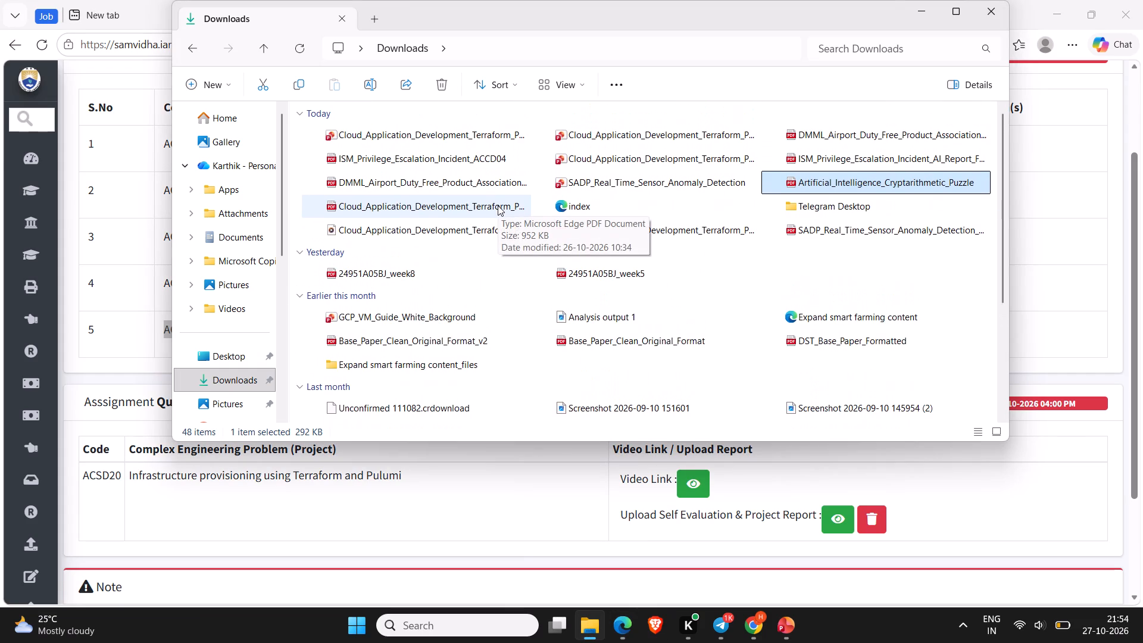
scroll(498, 205, up, 1)
double_click(777, 184)
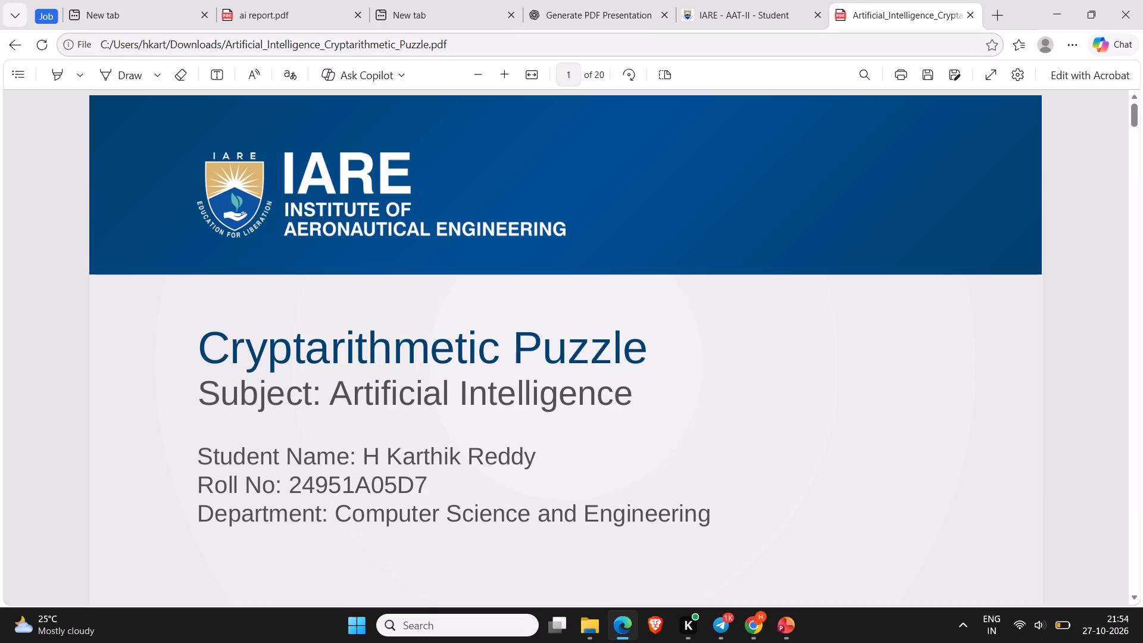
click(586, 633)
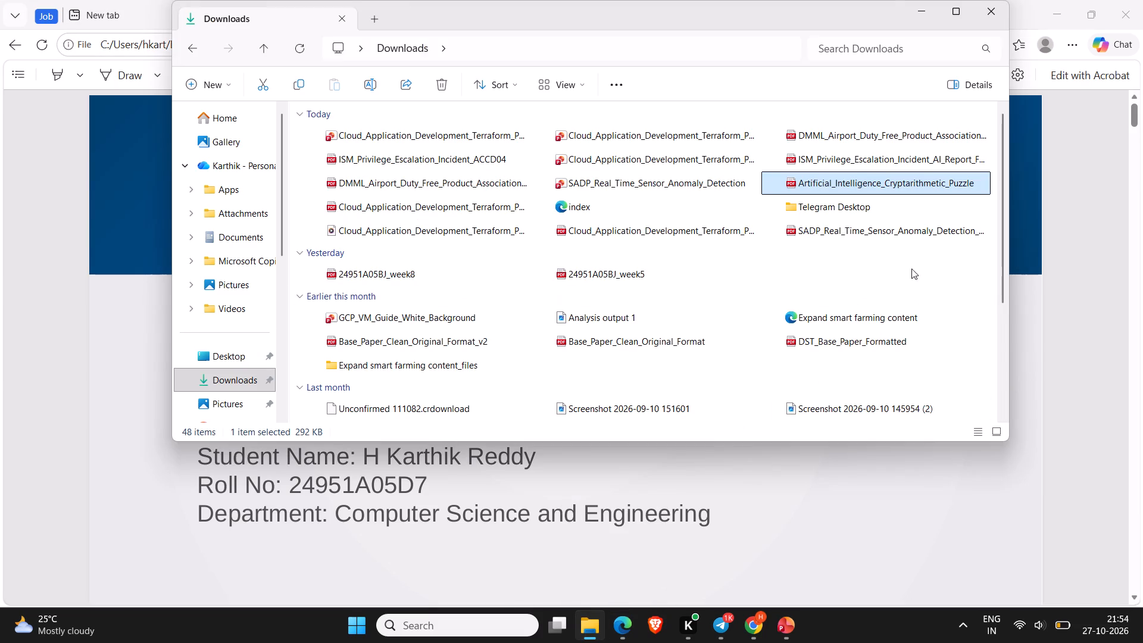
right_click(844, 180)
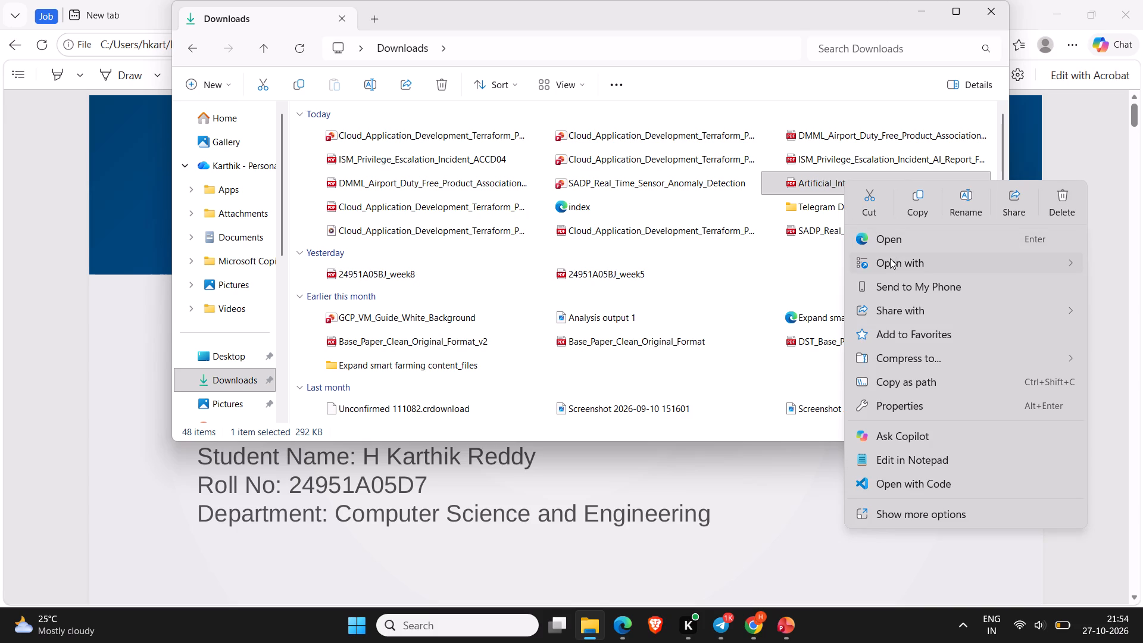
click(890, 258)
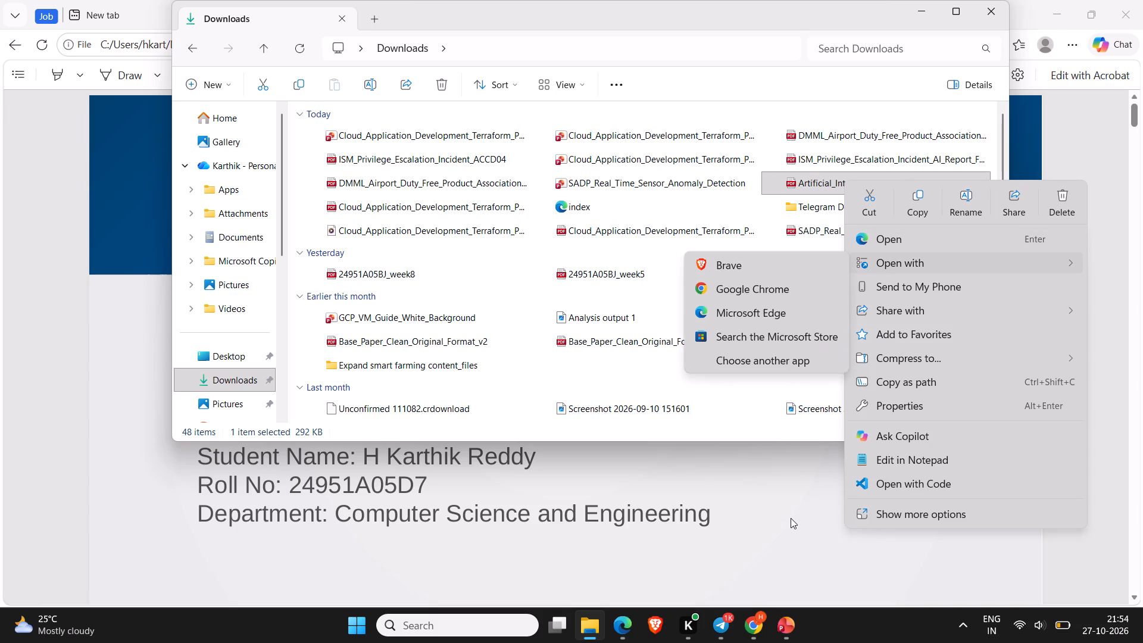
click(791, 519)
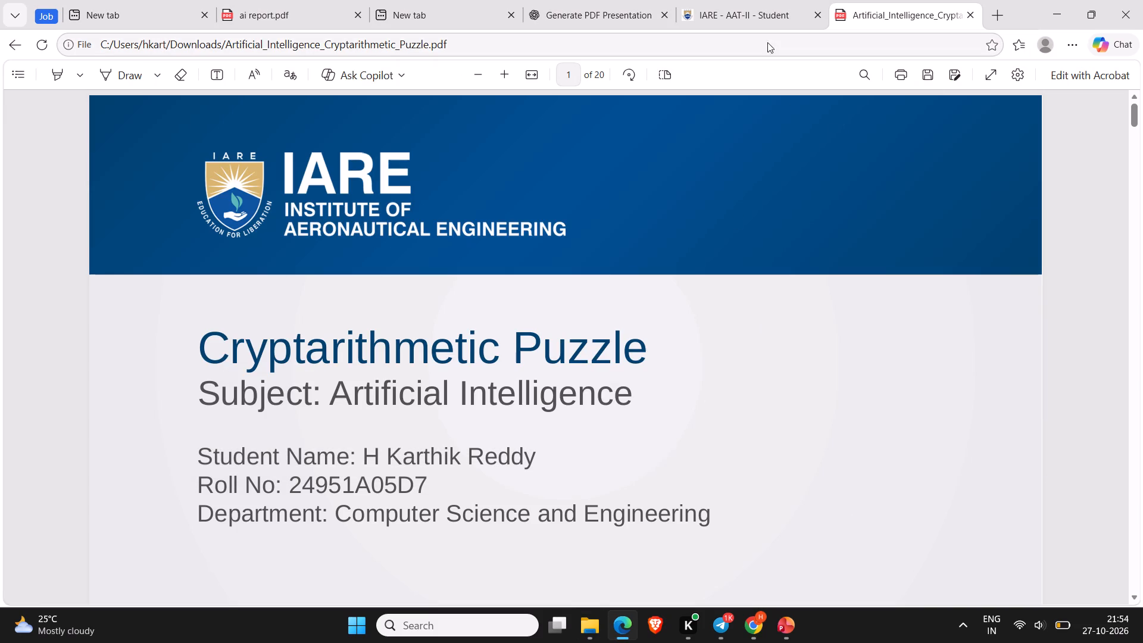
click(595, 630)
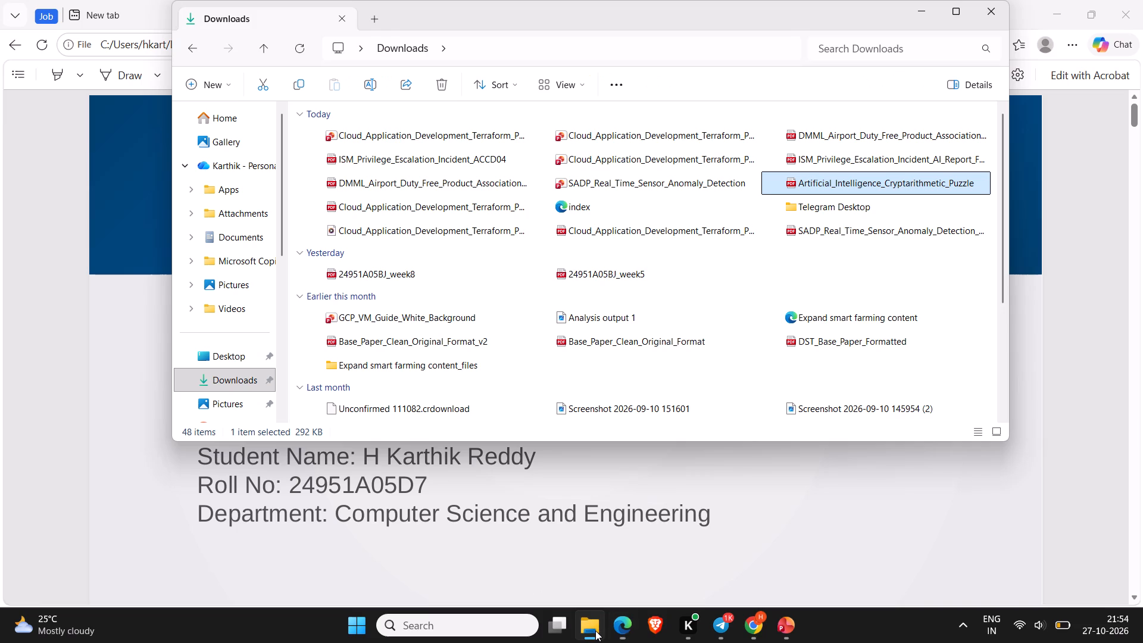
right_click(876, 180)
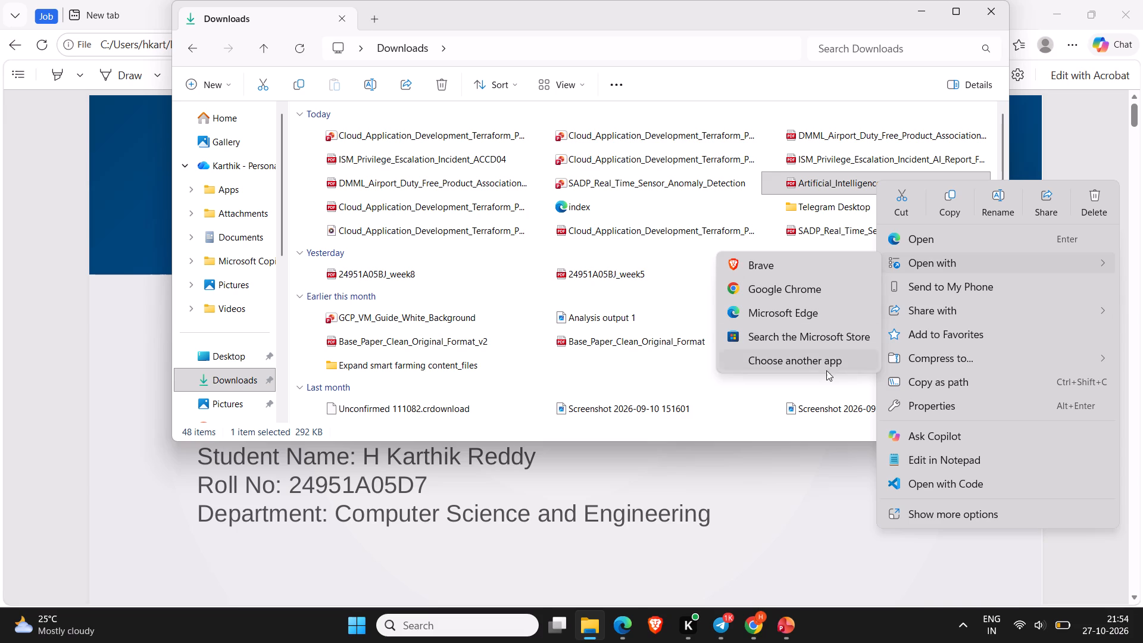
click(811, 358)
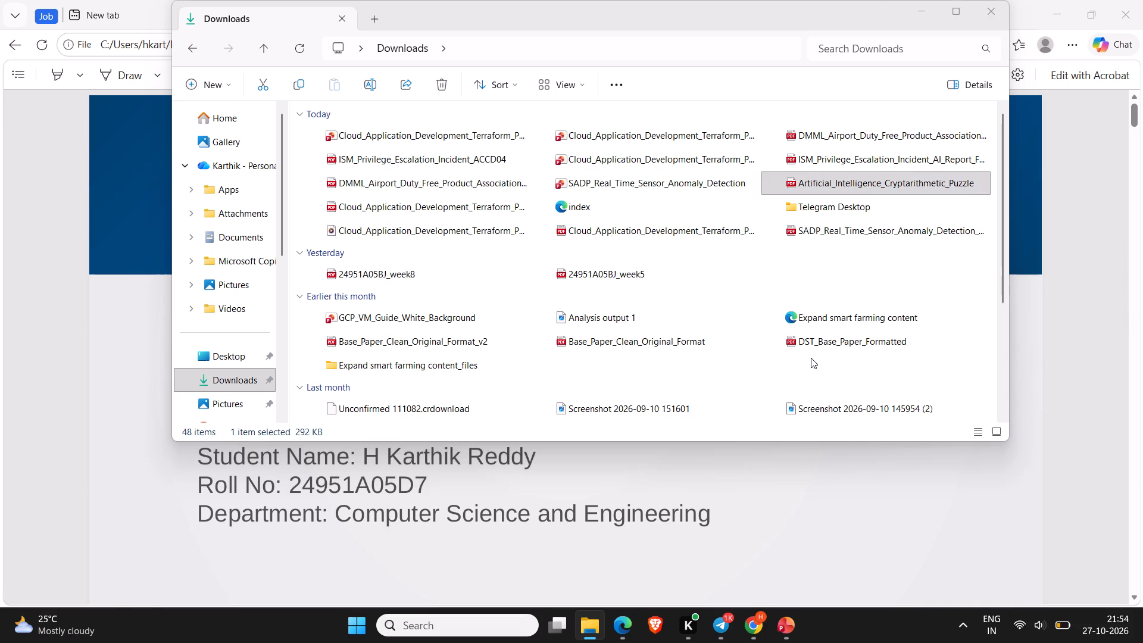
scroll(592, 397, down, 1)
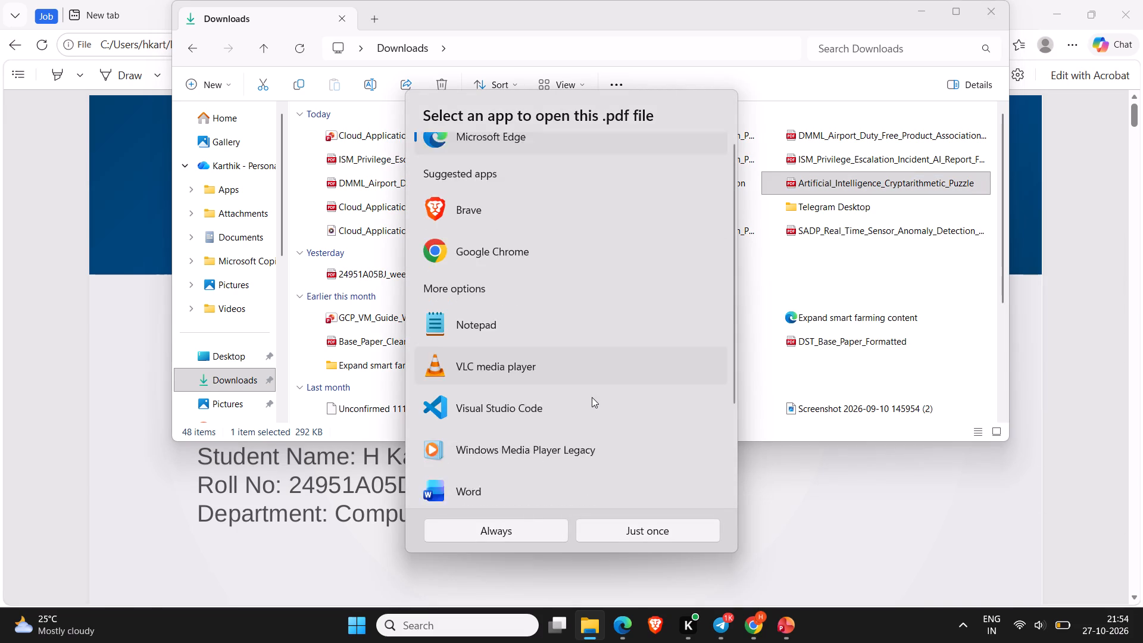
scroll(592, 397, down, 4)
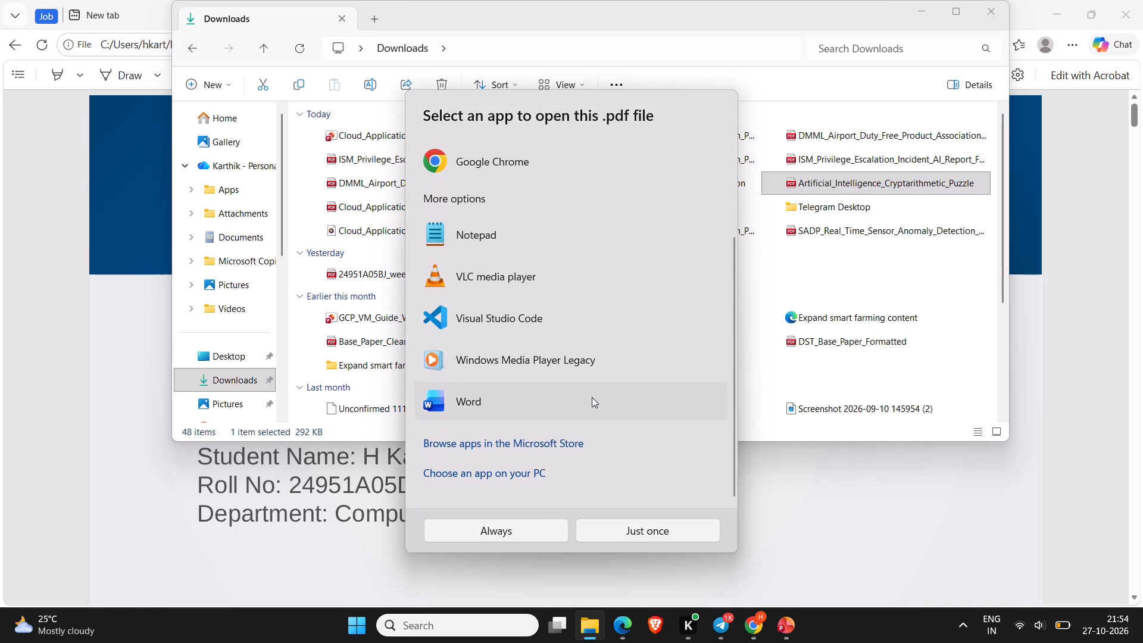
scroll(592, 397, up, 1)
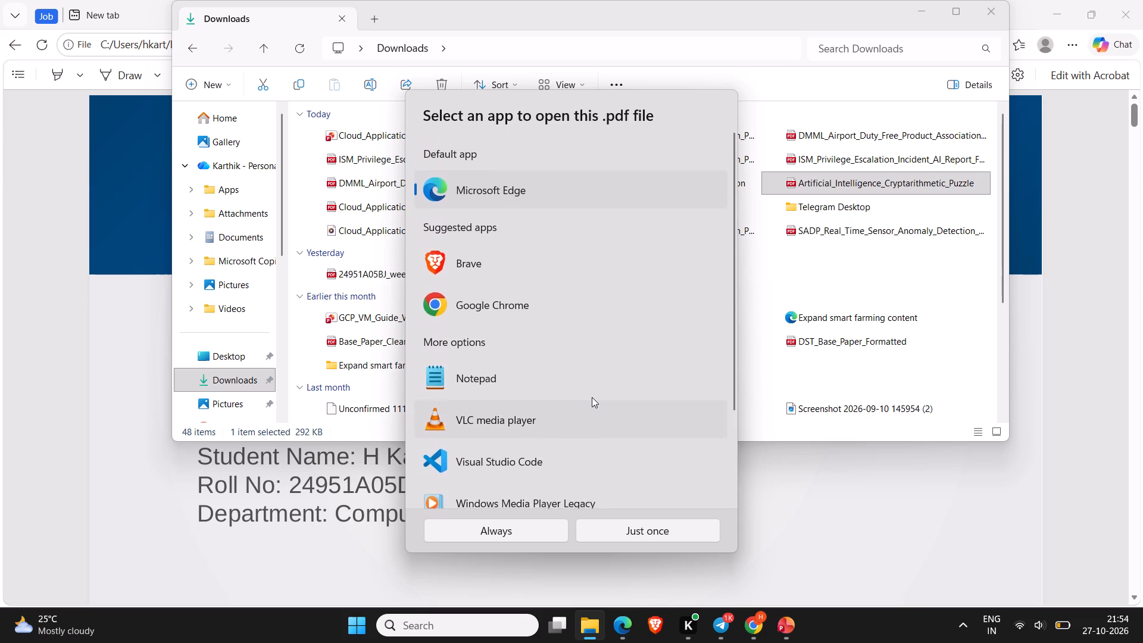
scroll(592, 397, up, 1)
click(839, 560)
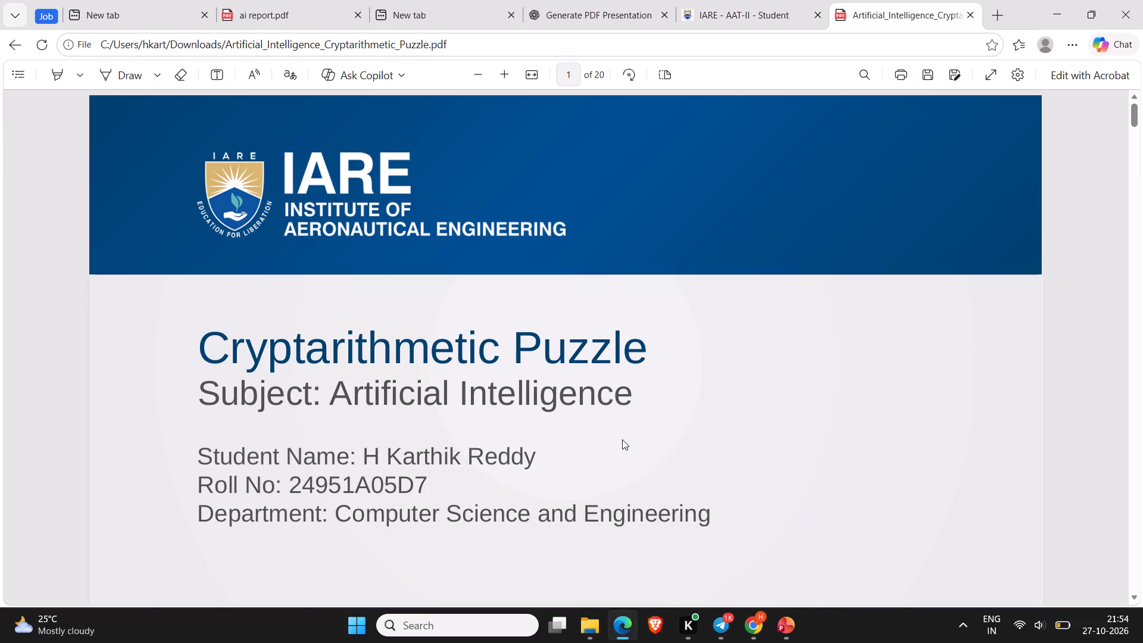
Look through the Cryptarithmetic Puzzle presentation in Microsoft Edge from the title page to the References page.
scroll(622, 439, down, 9)
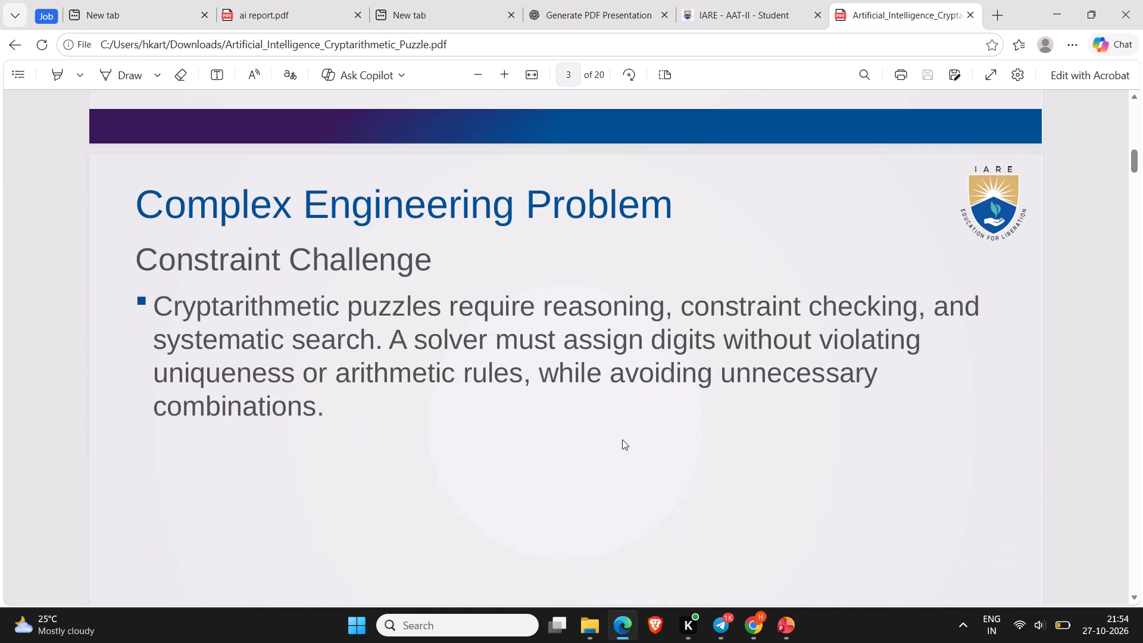
scroll(622, 439, down, 18)
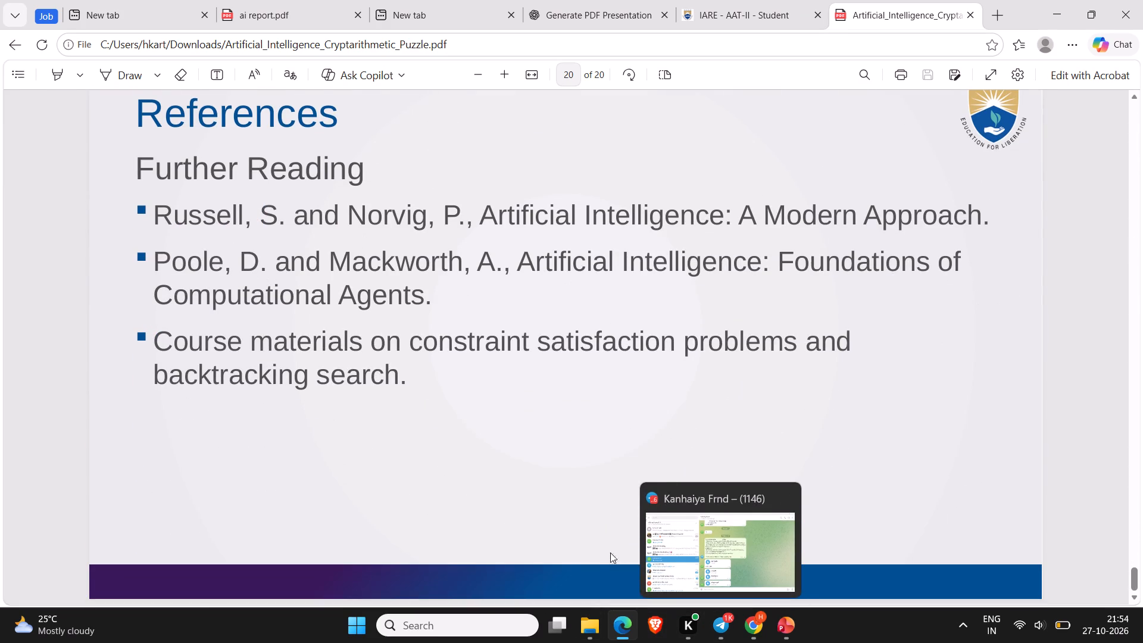
Switch to the Downloads folder in File Explorer and look through its files from today back to last month.
click(592, 635)
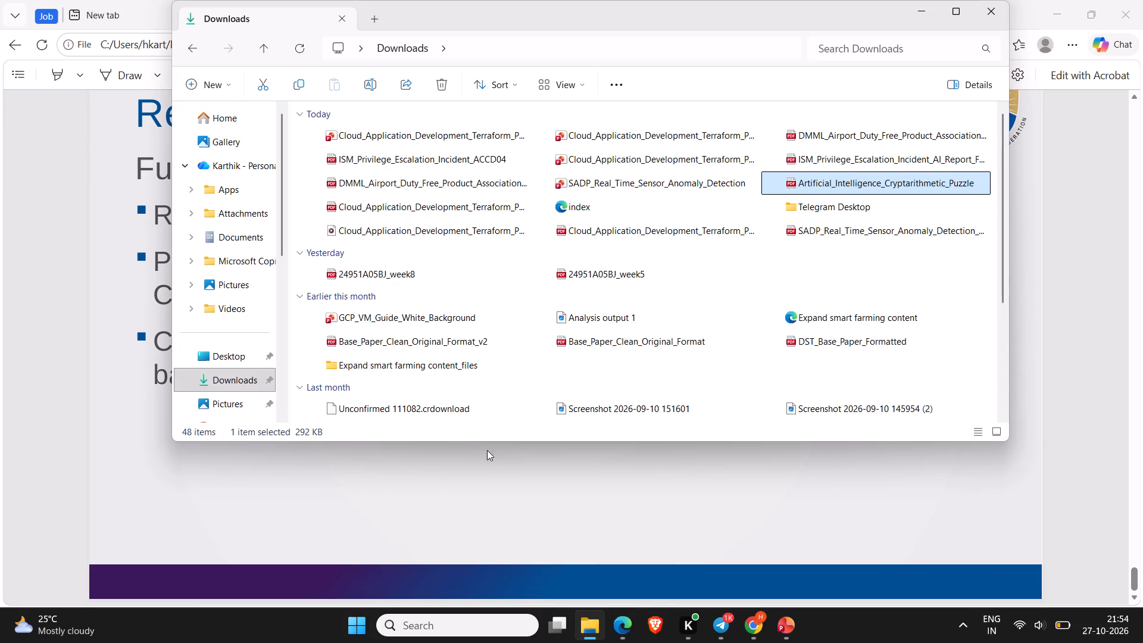
scroll(463, 344, down, 1)
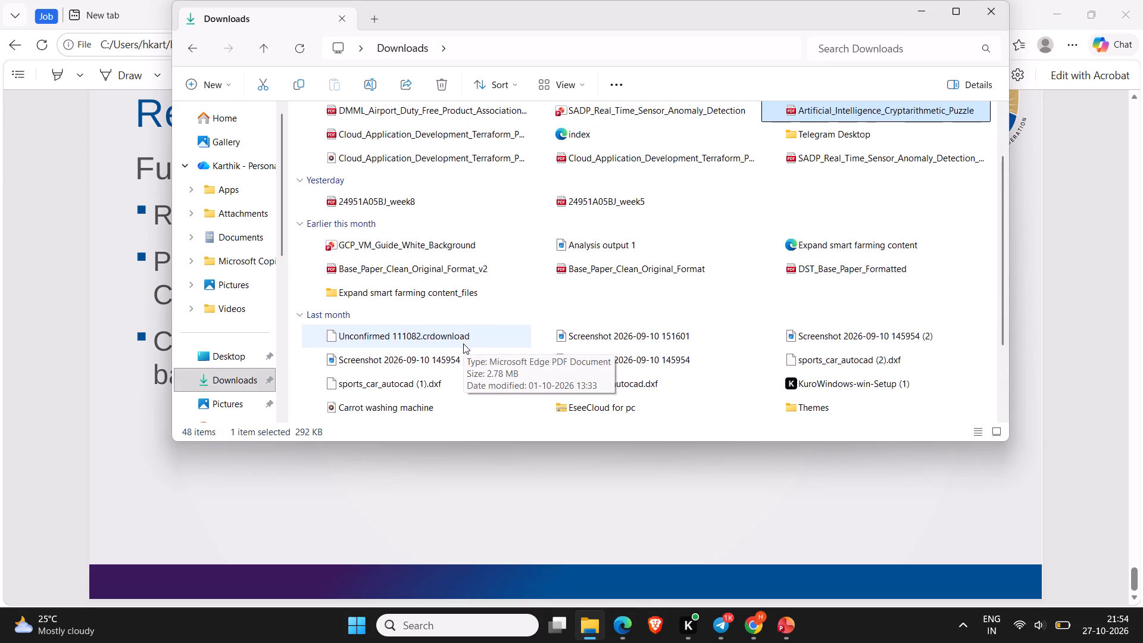
scroll(463, 344, down, 1)
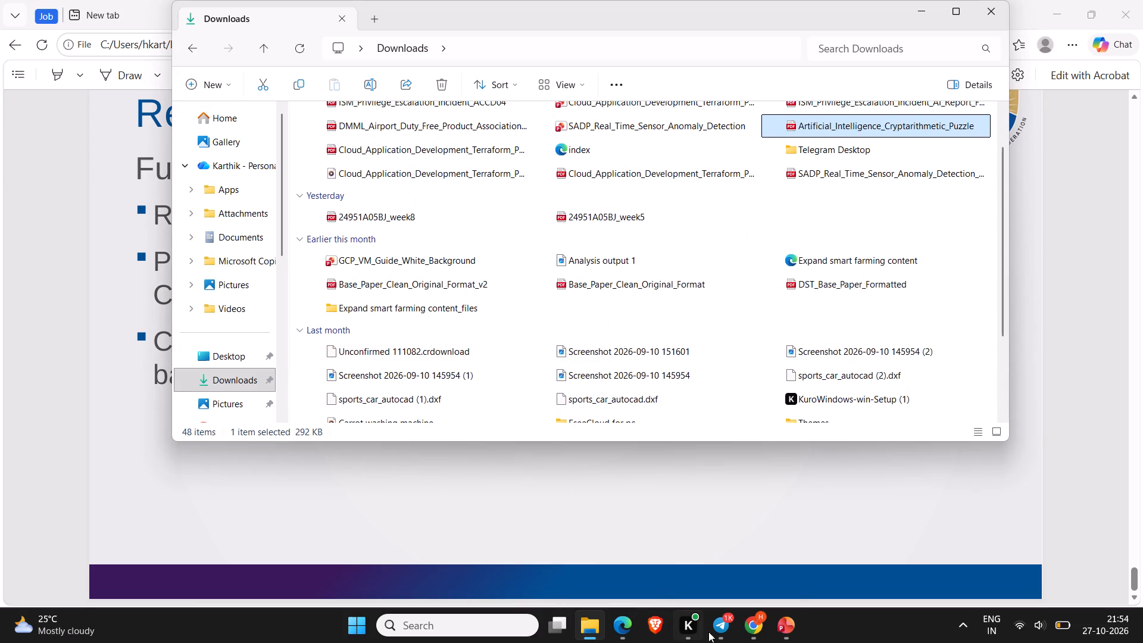
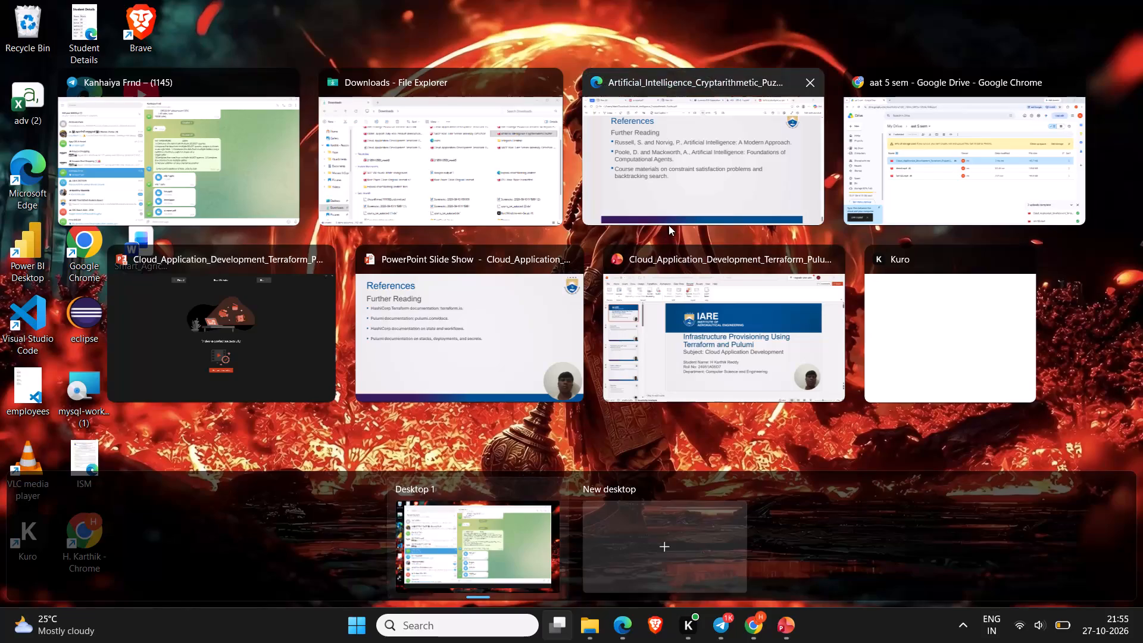
Switch back to the Cryptarithmetic Puzzle PDF in Microsoft Edge and return from the References page to the title page.
click(669, 225)
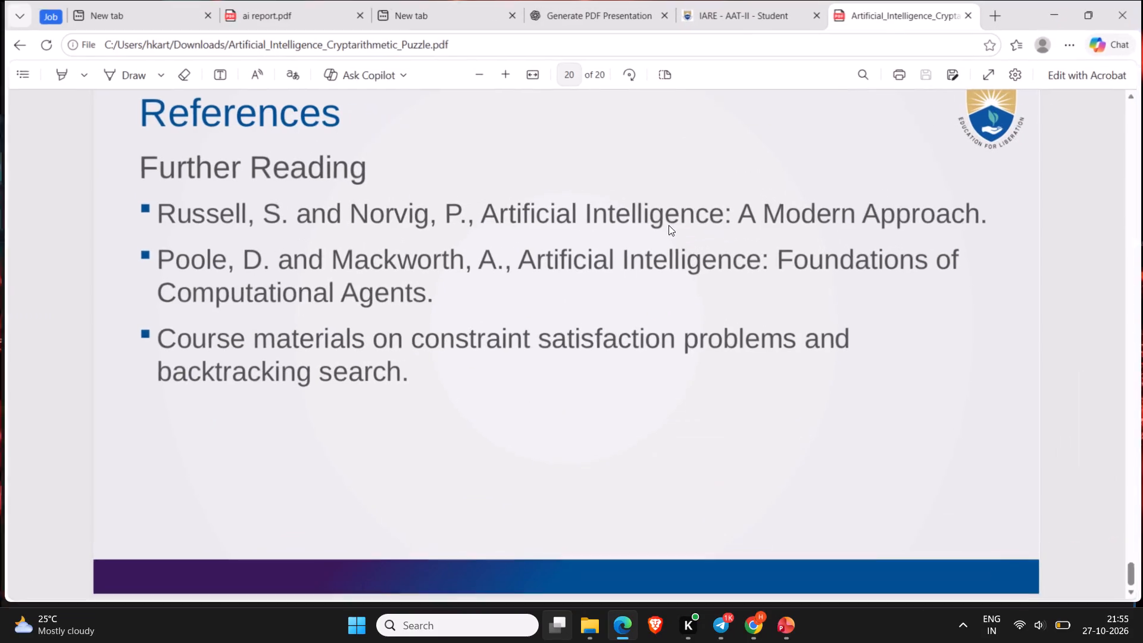
scroll(562, 229, up, 18)
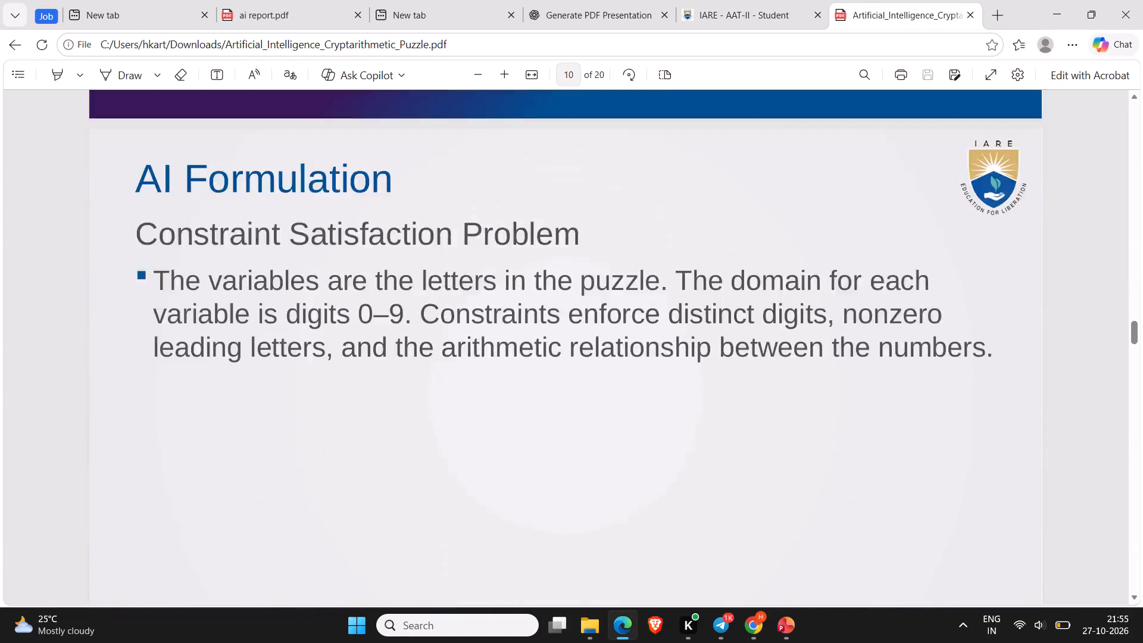
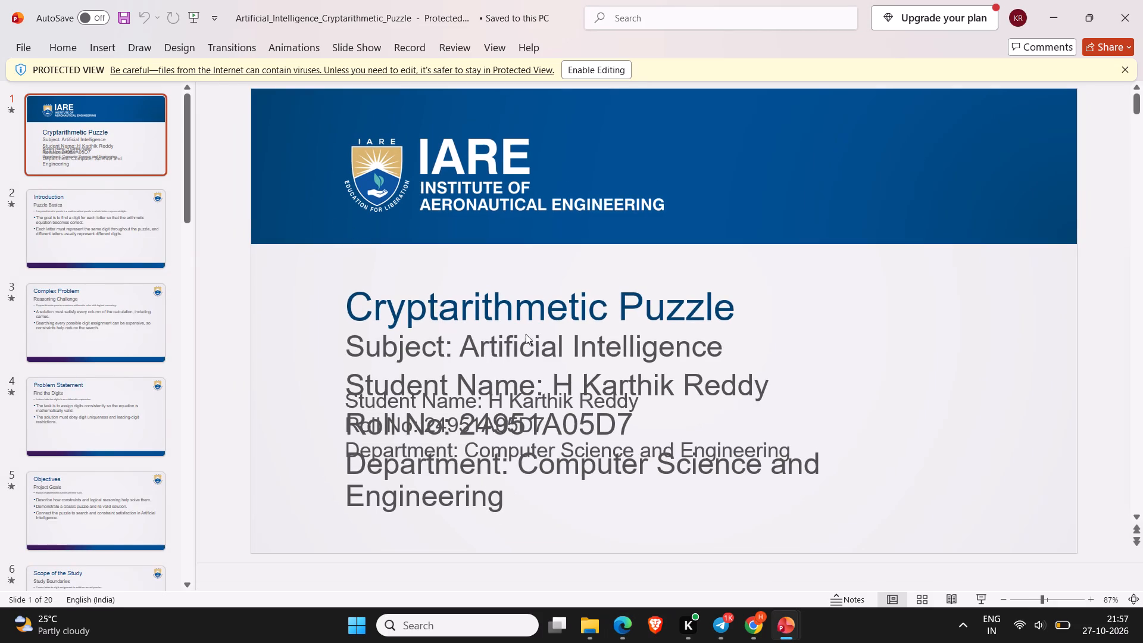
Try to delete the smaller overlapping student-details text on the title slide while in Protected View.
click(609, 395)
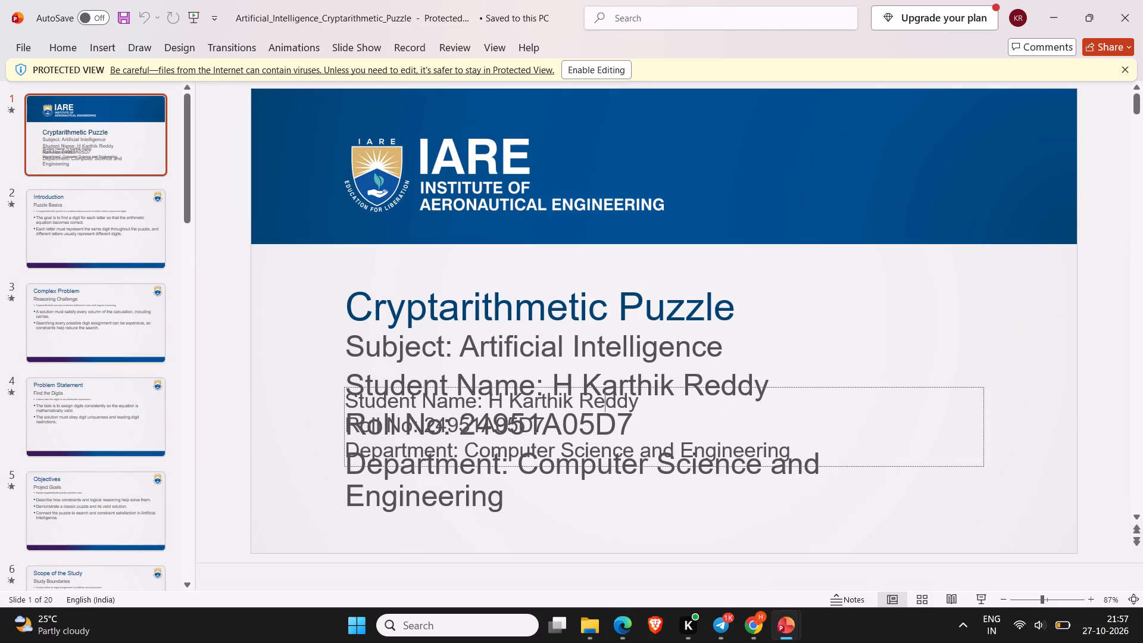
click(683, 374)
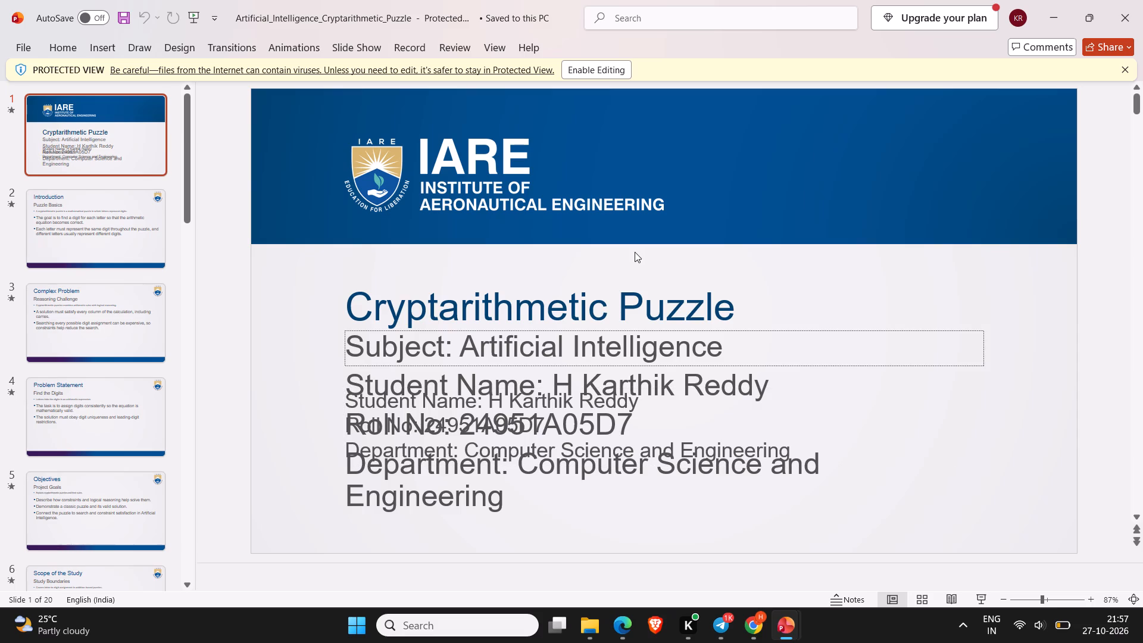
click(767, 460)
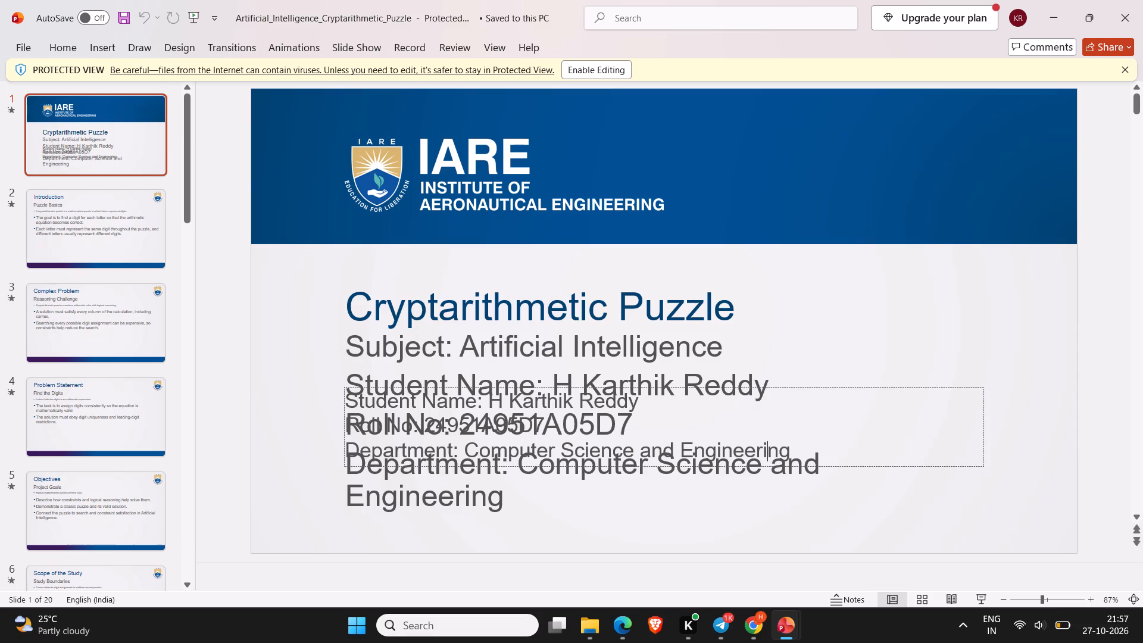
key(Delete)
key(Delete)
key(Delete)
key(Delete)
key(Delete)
Enable editing and delete the smaller overlapping student-details text box and its leftover Presenter's Name placeholder from the title slide.
click(602, 70)
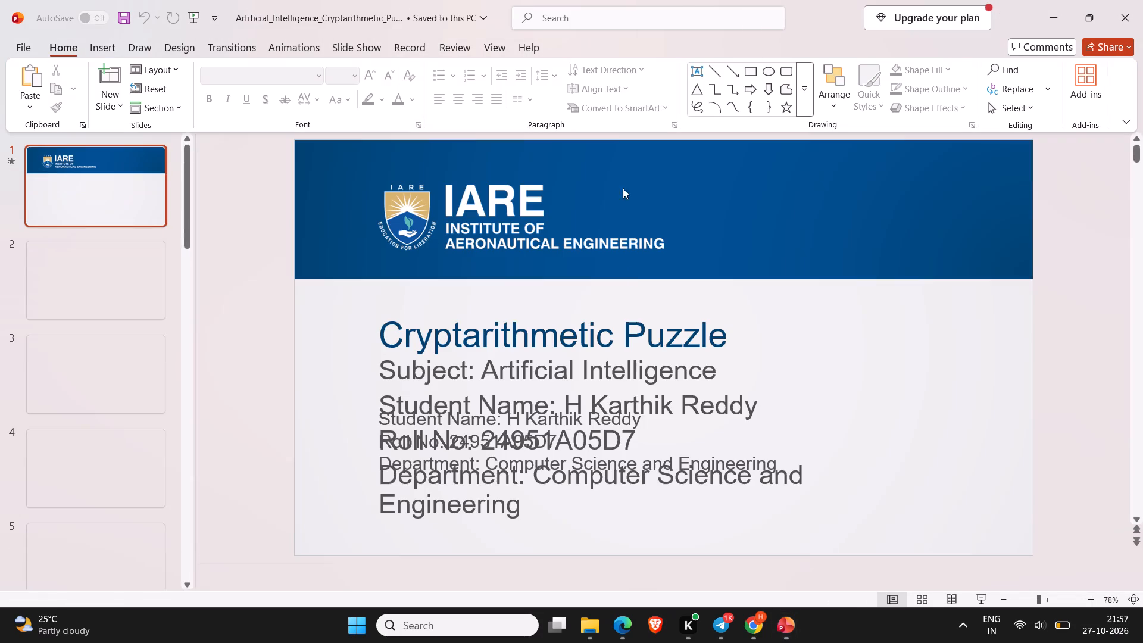
click(711, 434)
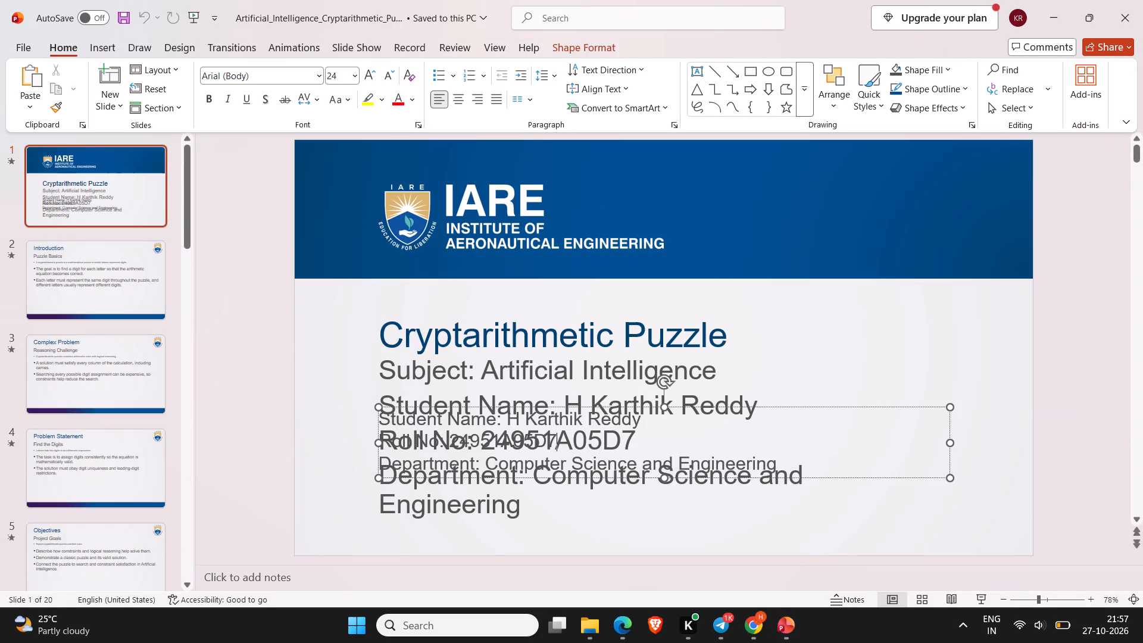
click(783, 404)
click(801, 449)
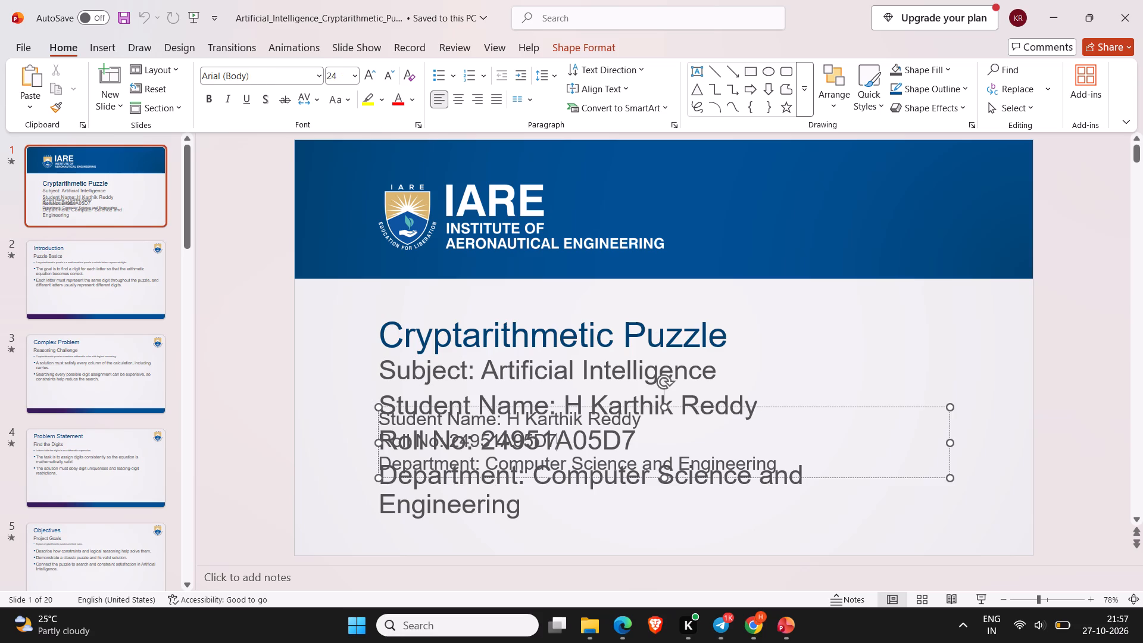
click(795, 407)
key(Delete)
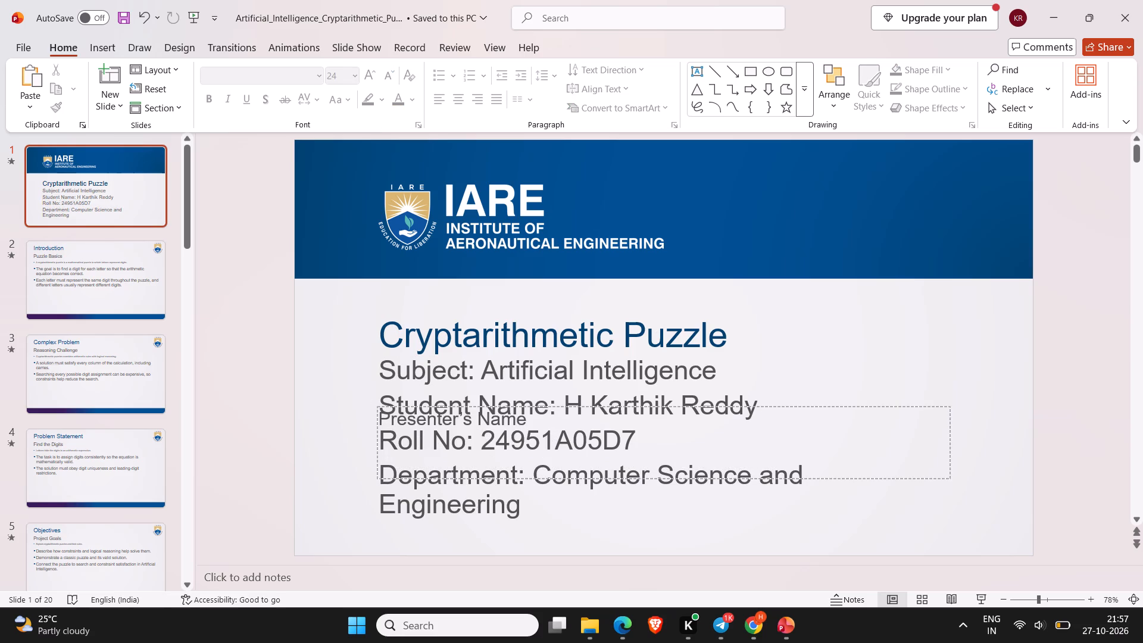
click(813, 410)
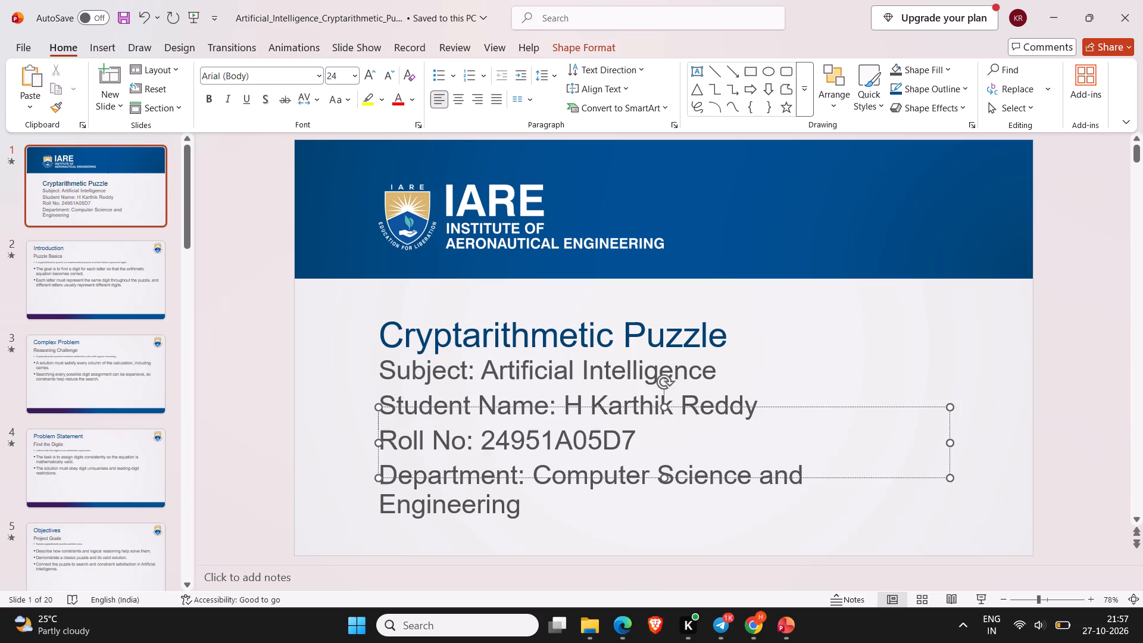
click(813, 406)
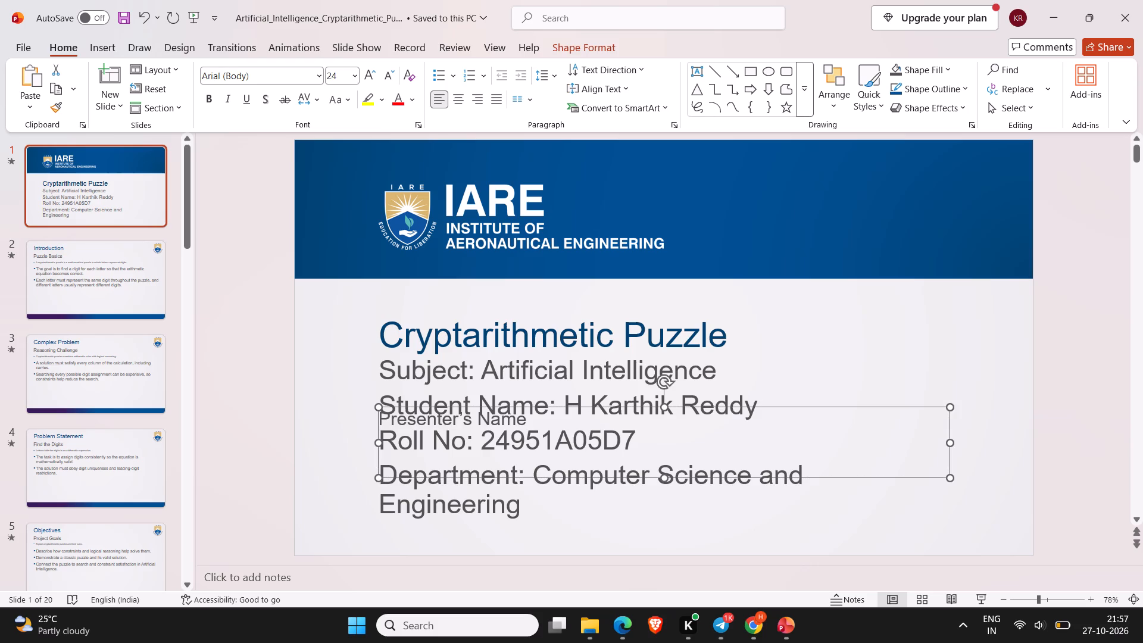
key(Delete)
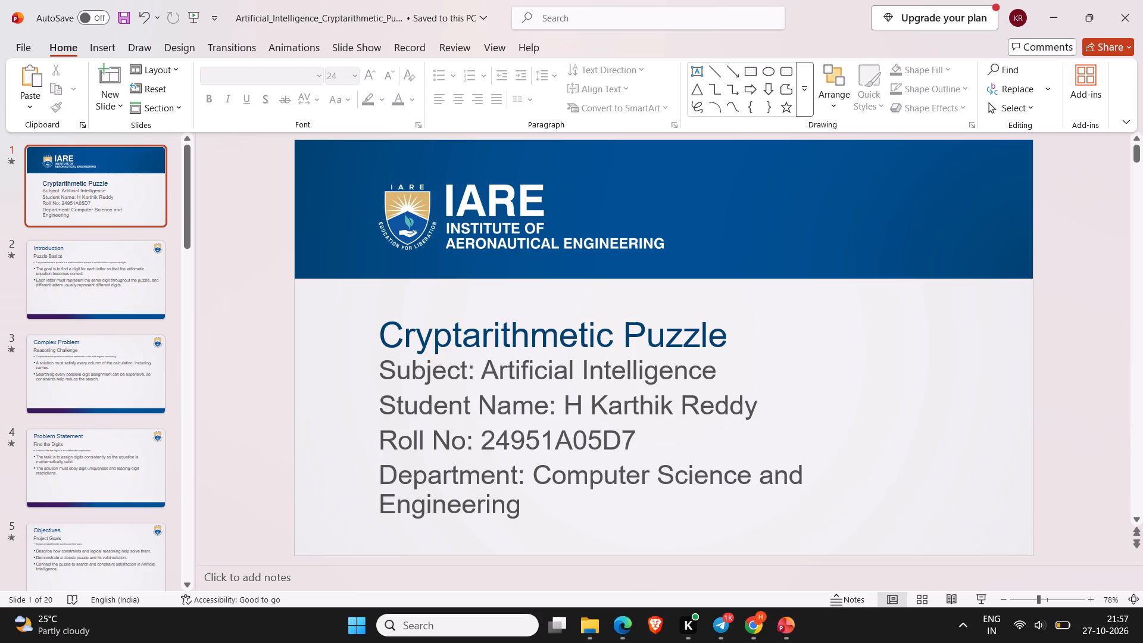
Insert a Cameo camera on all slides and turn on its live preview on the title slide.
click(407, 45)
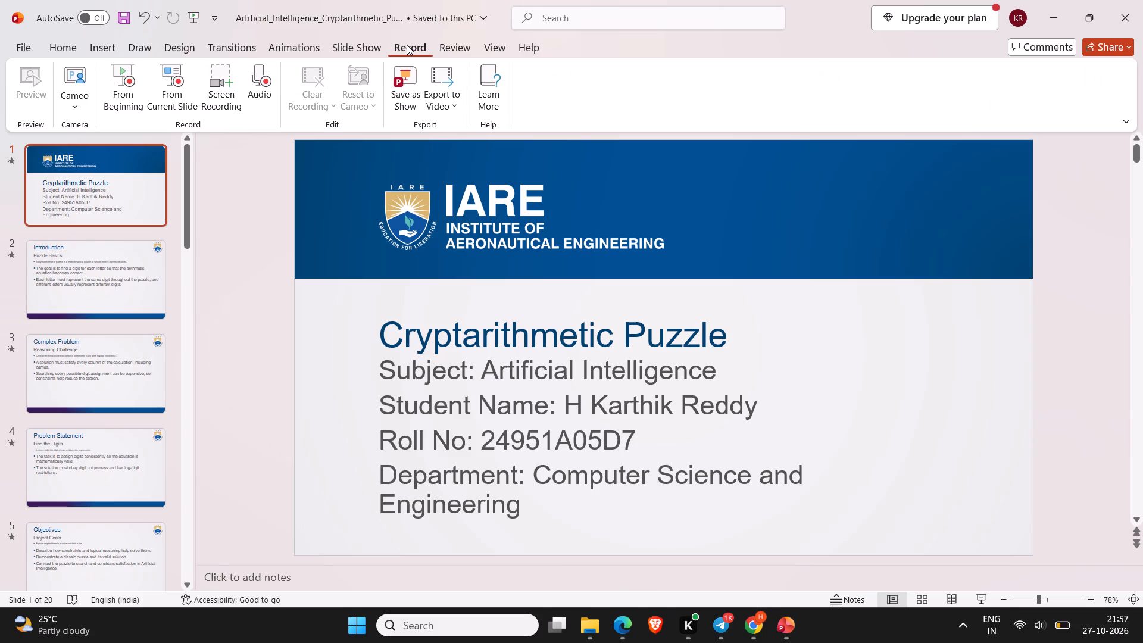
click(80, 104)
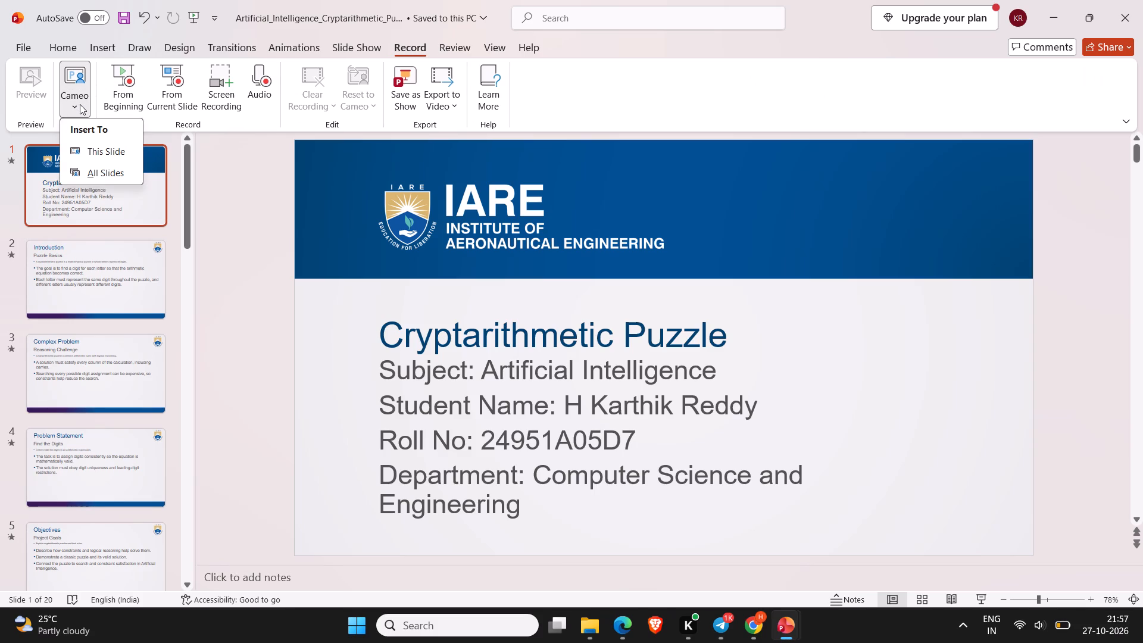
click(96, 173)
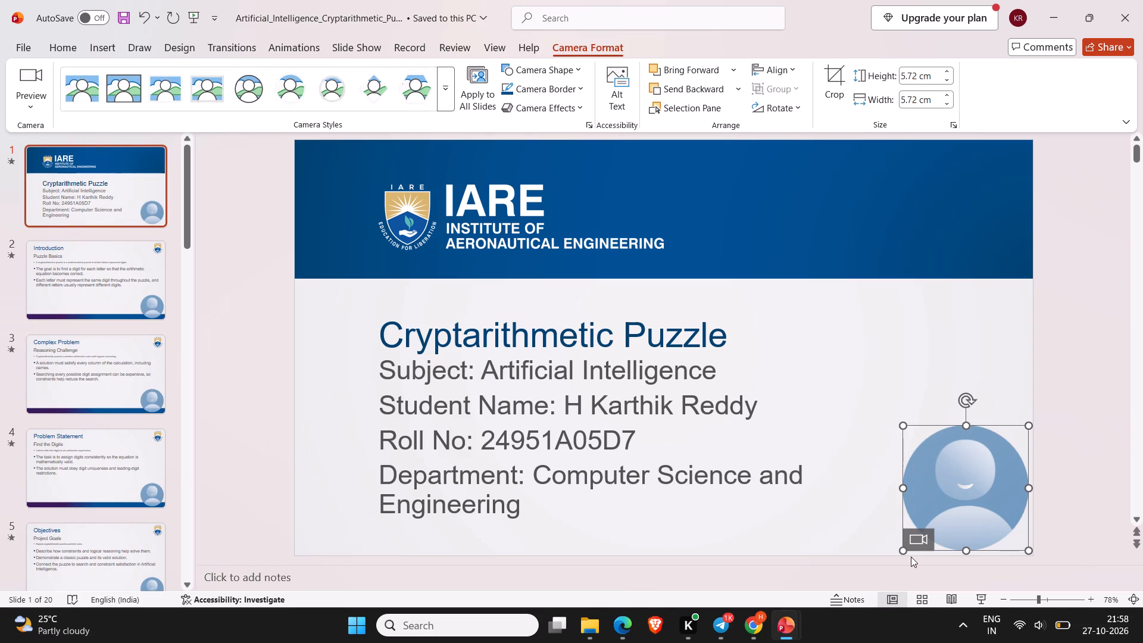
click(910, 533)
click(910, 533)
Try to open recording from the beginning, and exit the other presentation's completed video export screen.
click(398, 49)
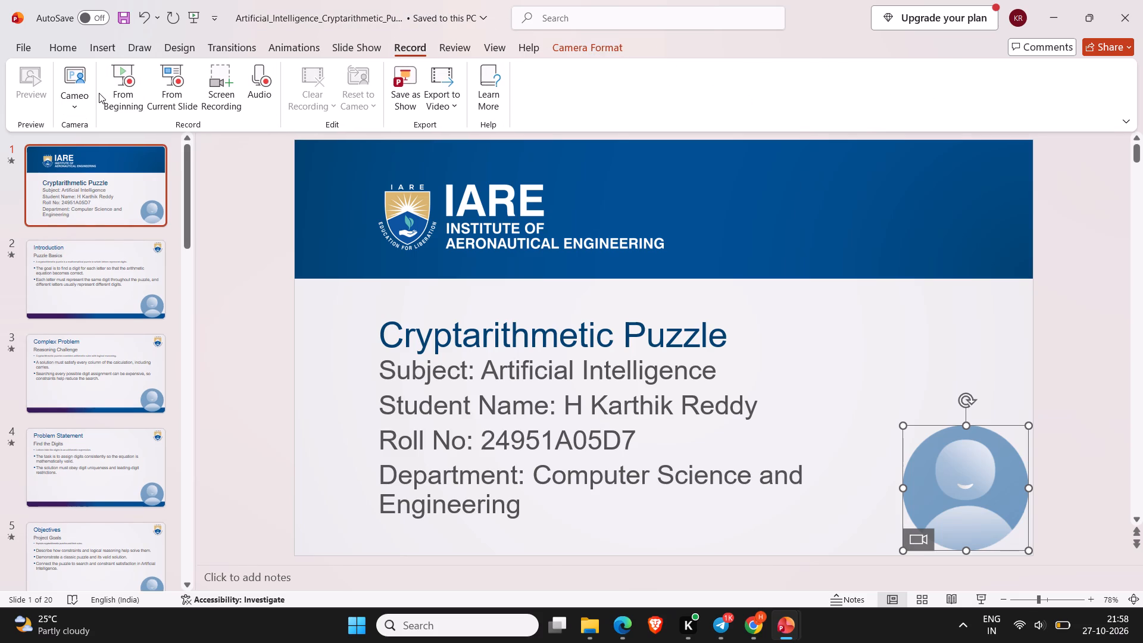
click(120, 93)
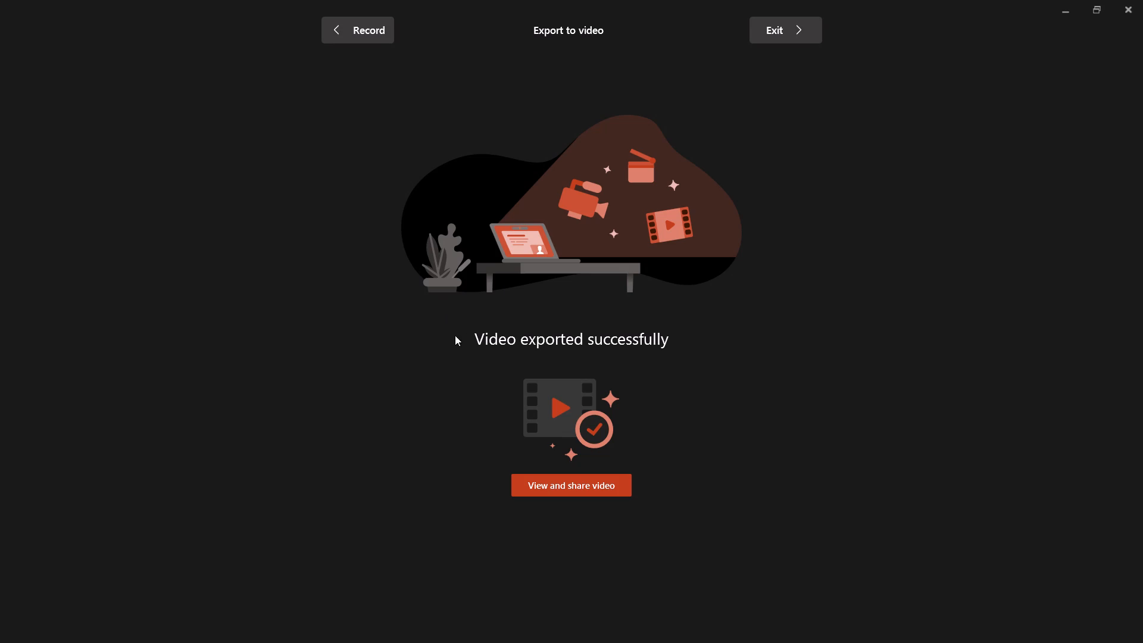
click(797, 24)
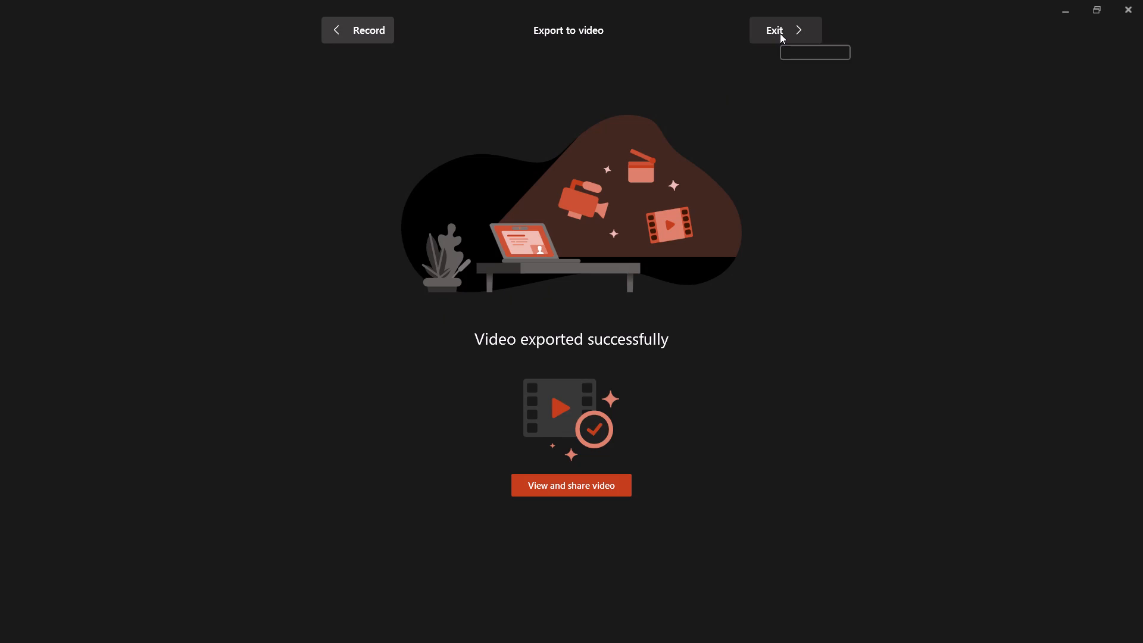
click(780, 33)
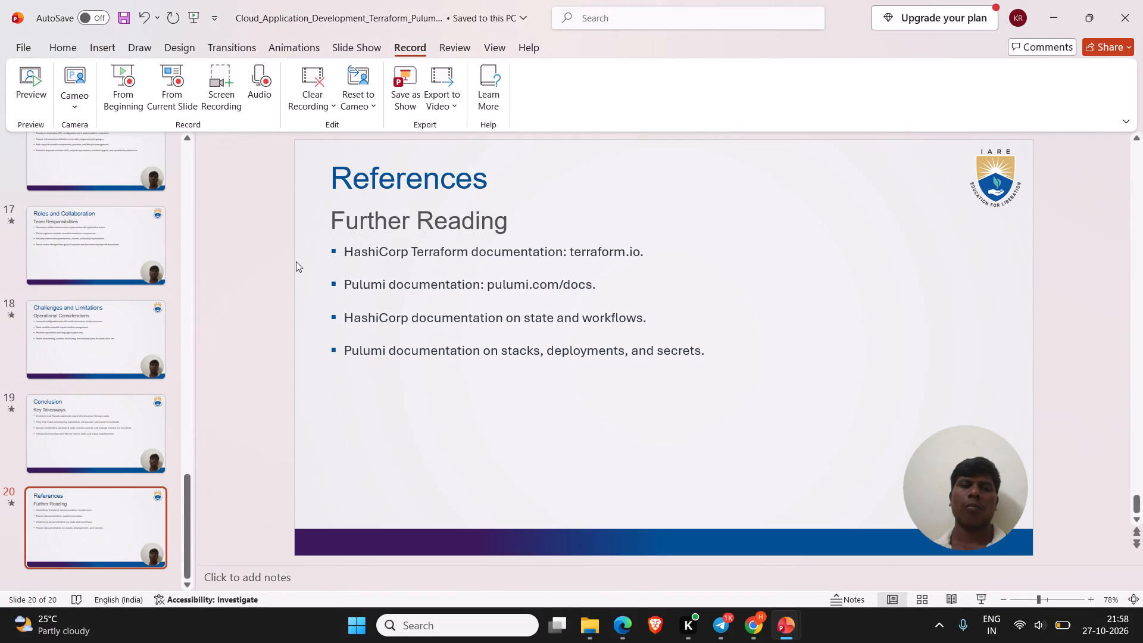
Switch back to the Artificial_Intelligence_Cryptarithmetic_Puzzle presentation, start recording it from the beginning, and advance to the Introduction slide.
scroll(45, 189, up, 8)
scroll(45, 189, up, 15)
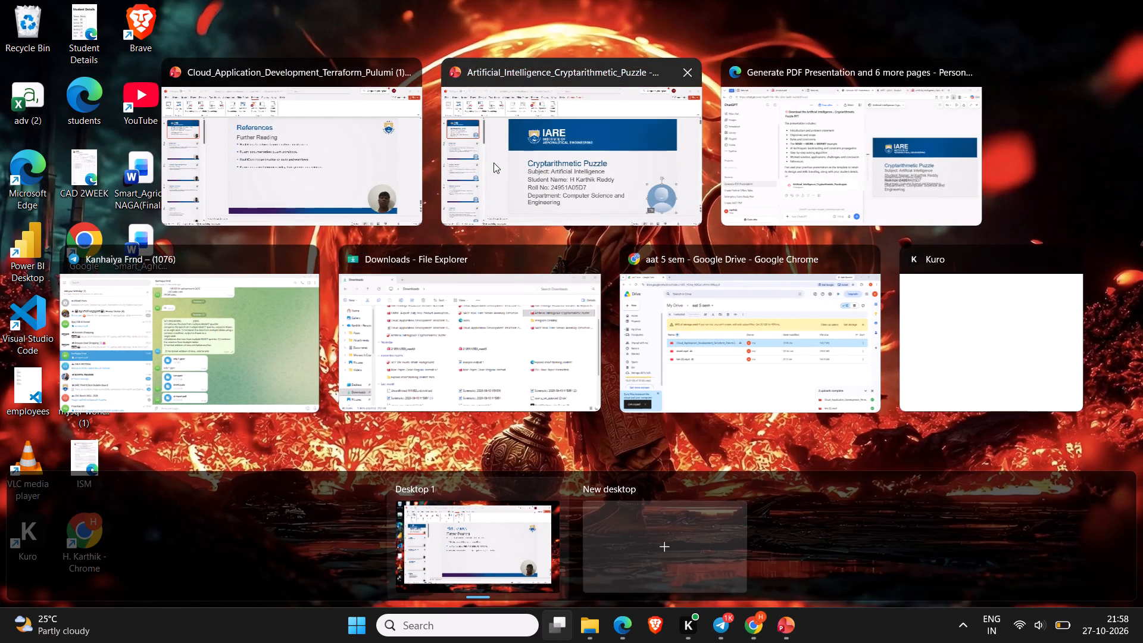
click(494, 163)
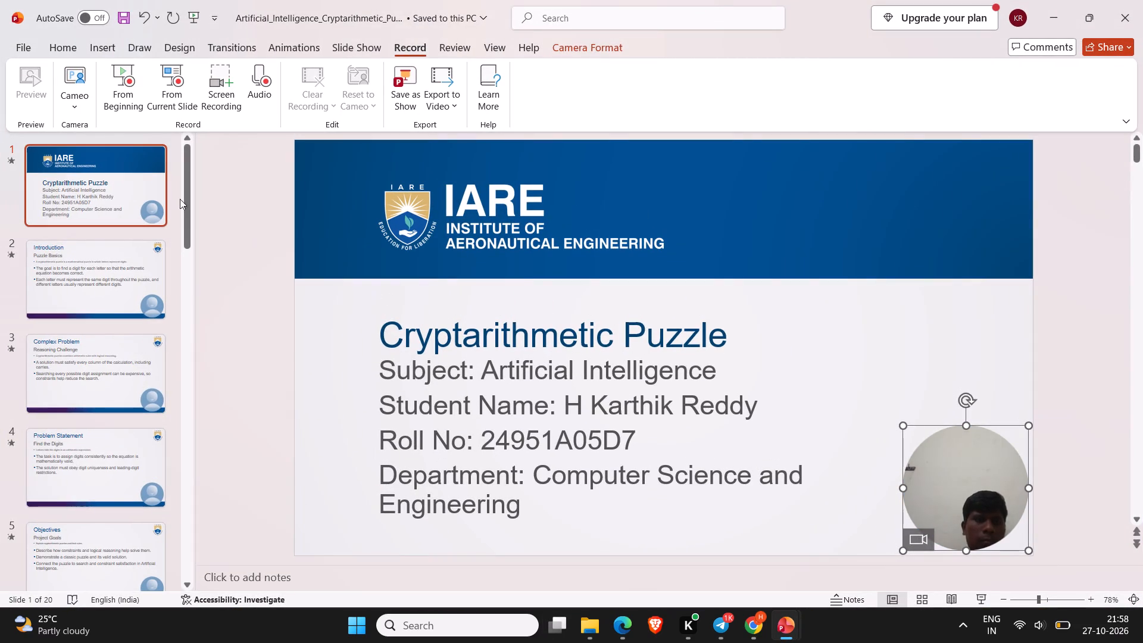
click(114, 74)
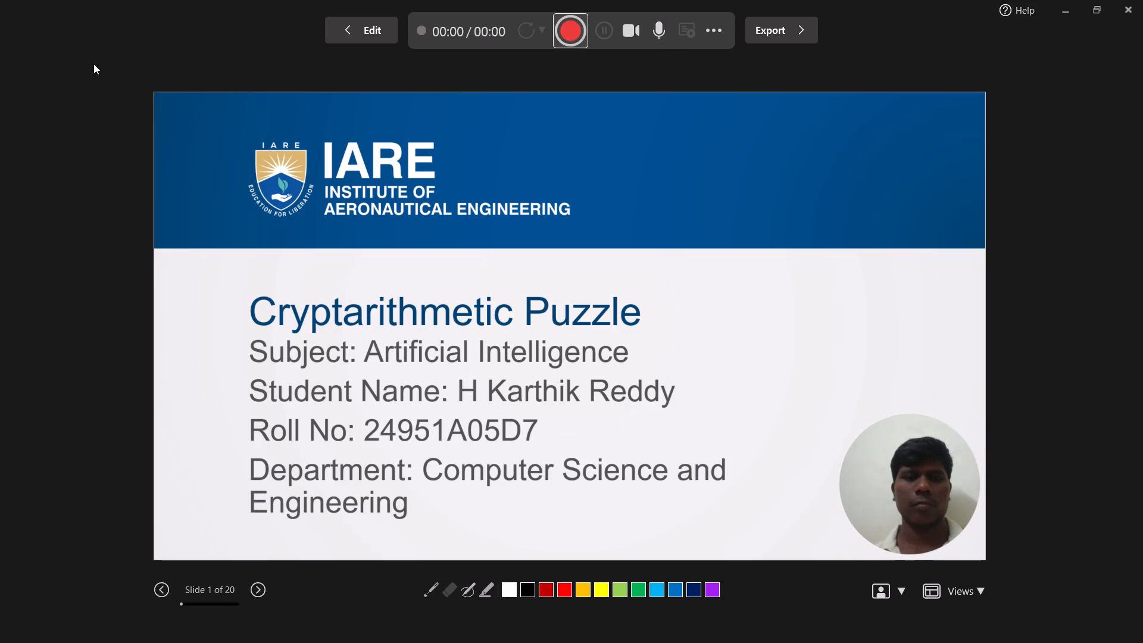
click(578, 32)
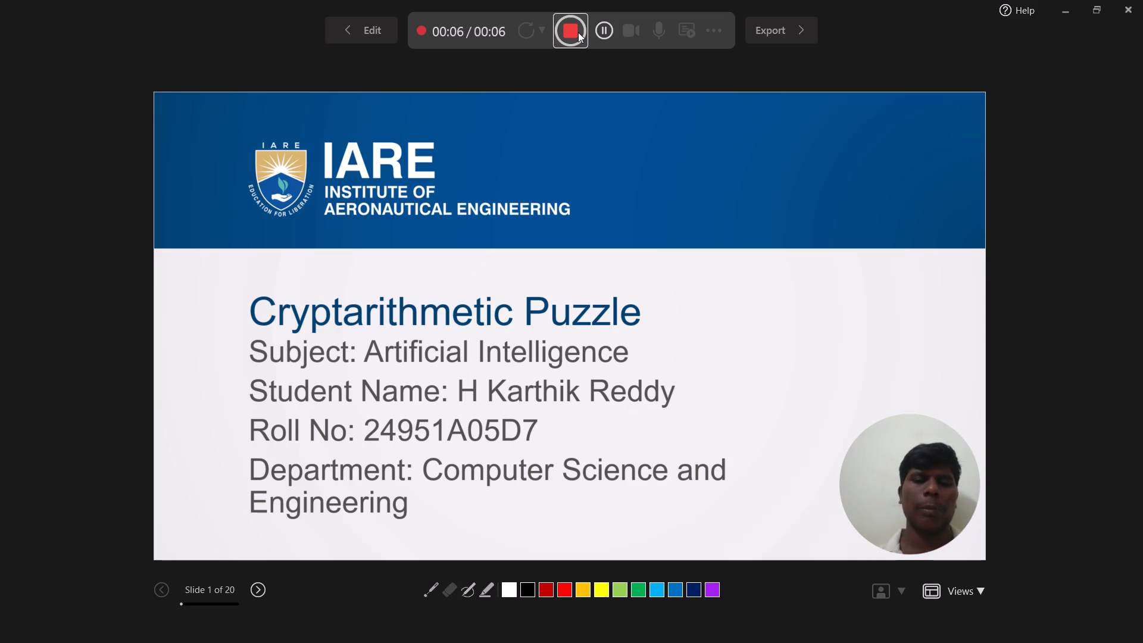
key(Right)
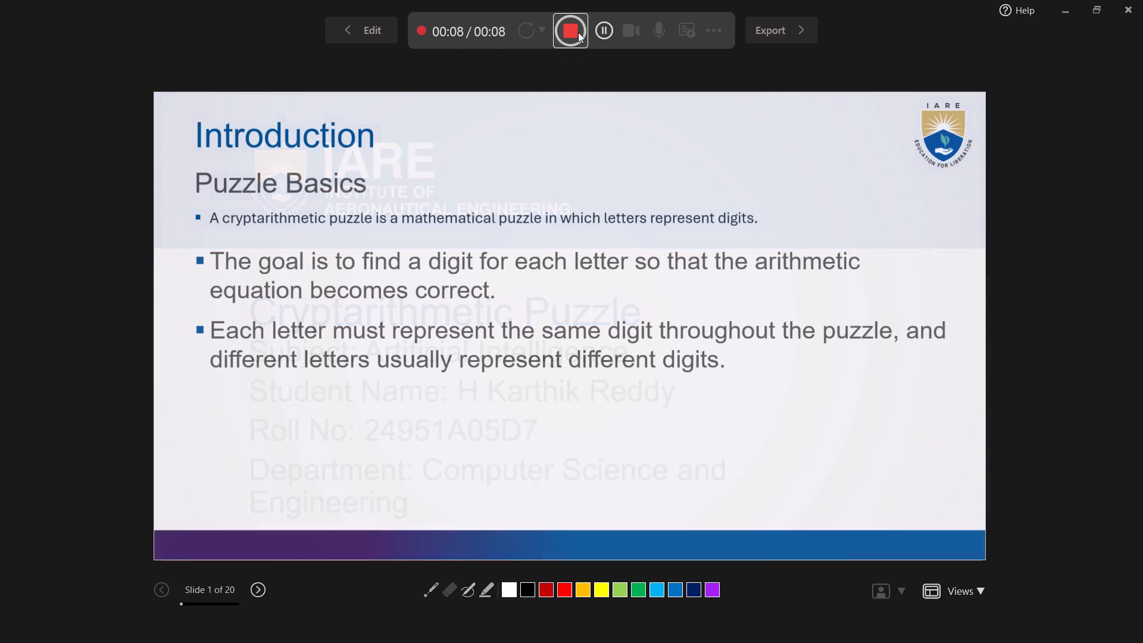
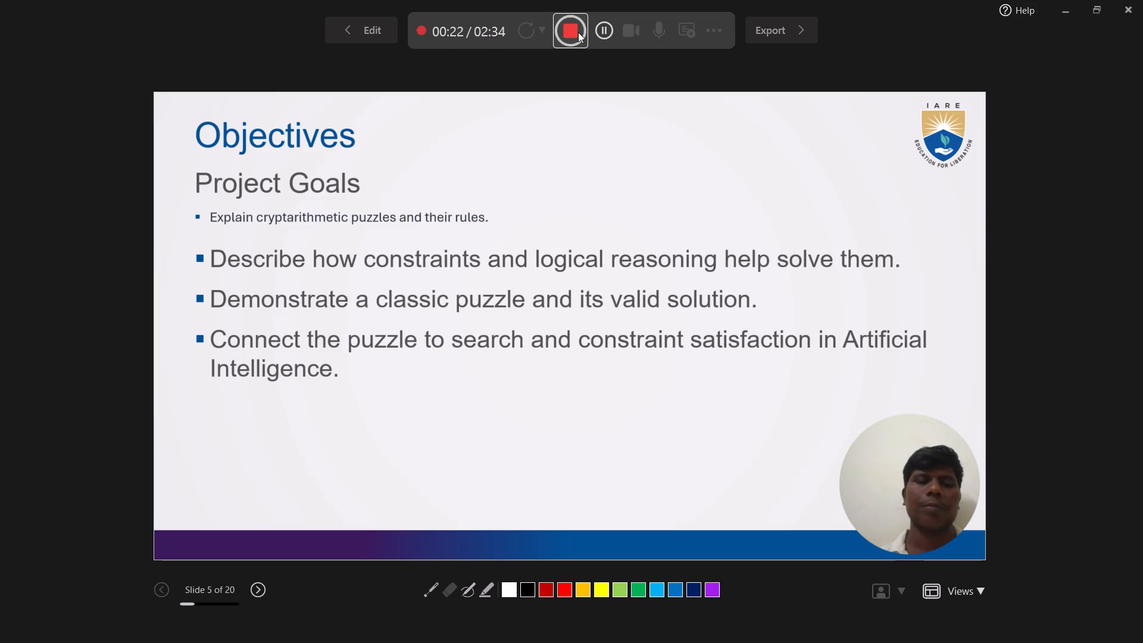
Continue recording the narration, advancing from the Objectives slide through Scope of the Study to the Cryptarithmetic Explained slide.
key(Right)
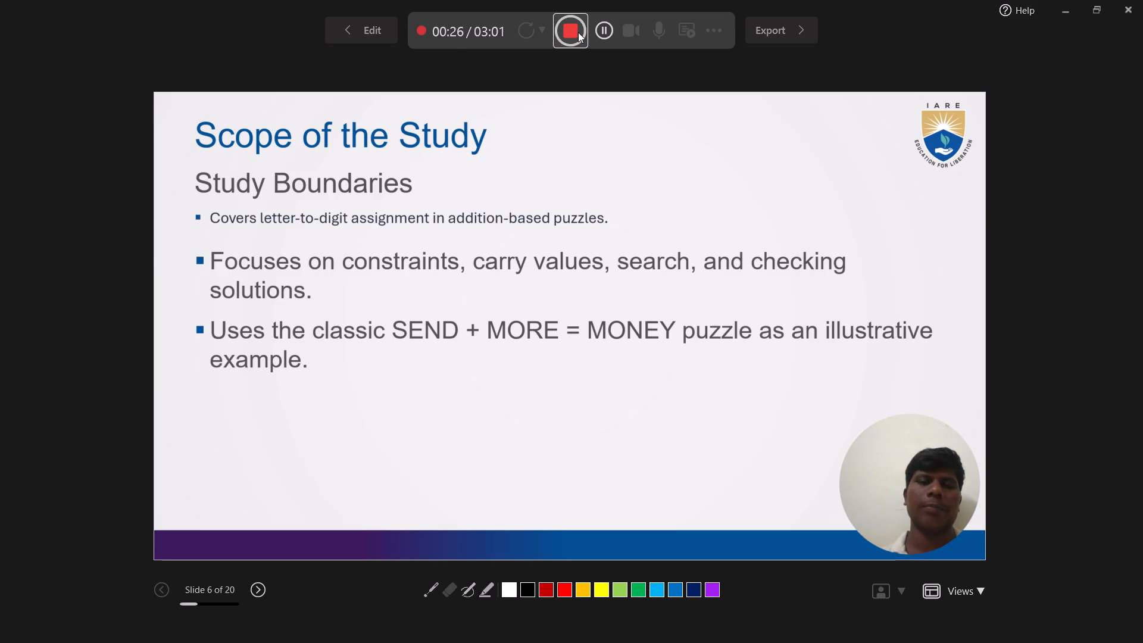
key(Right)
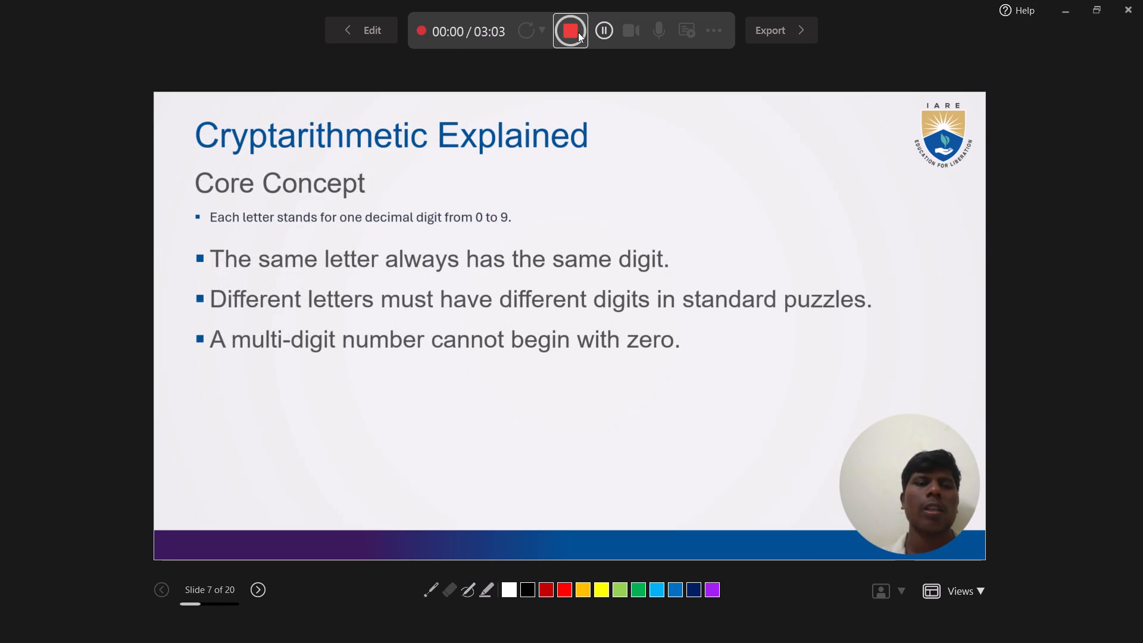
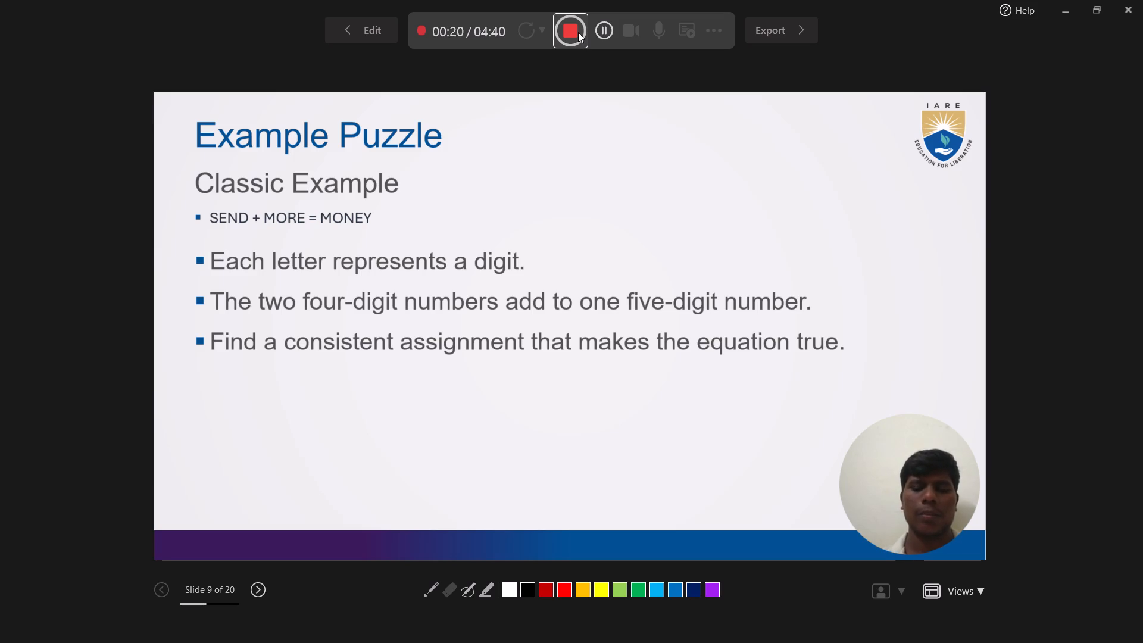
Continue the recording by advancing from the Example Puzzle slide to the Why It Is an AI Problem slide.
key(Right)
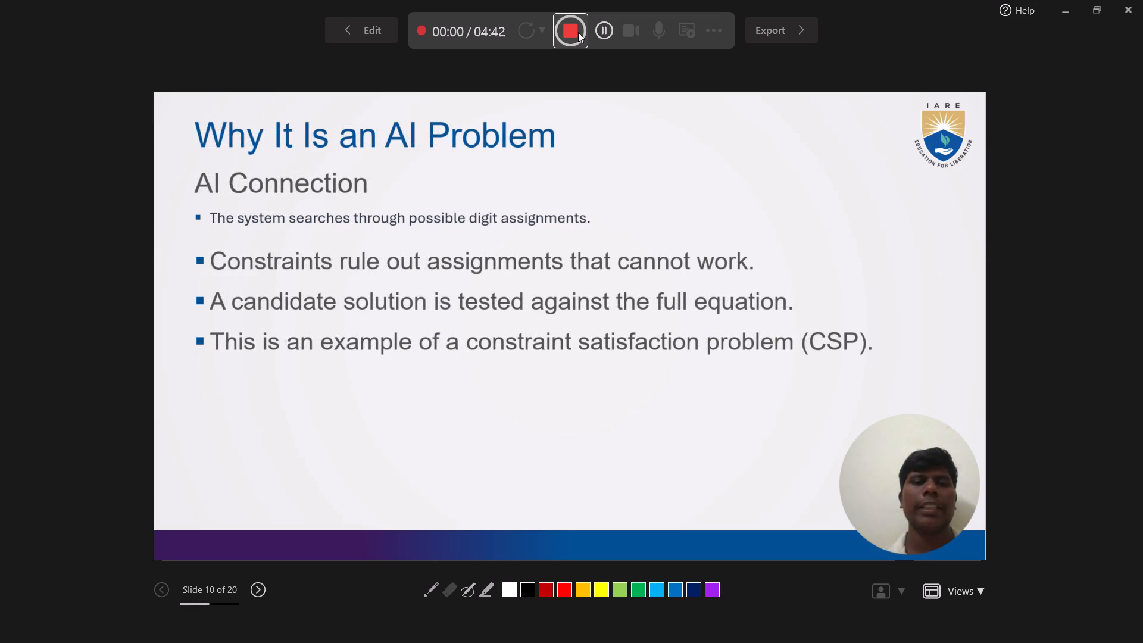
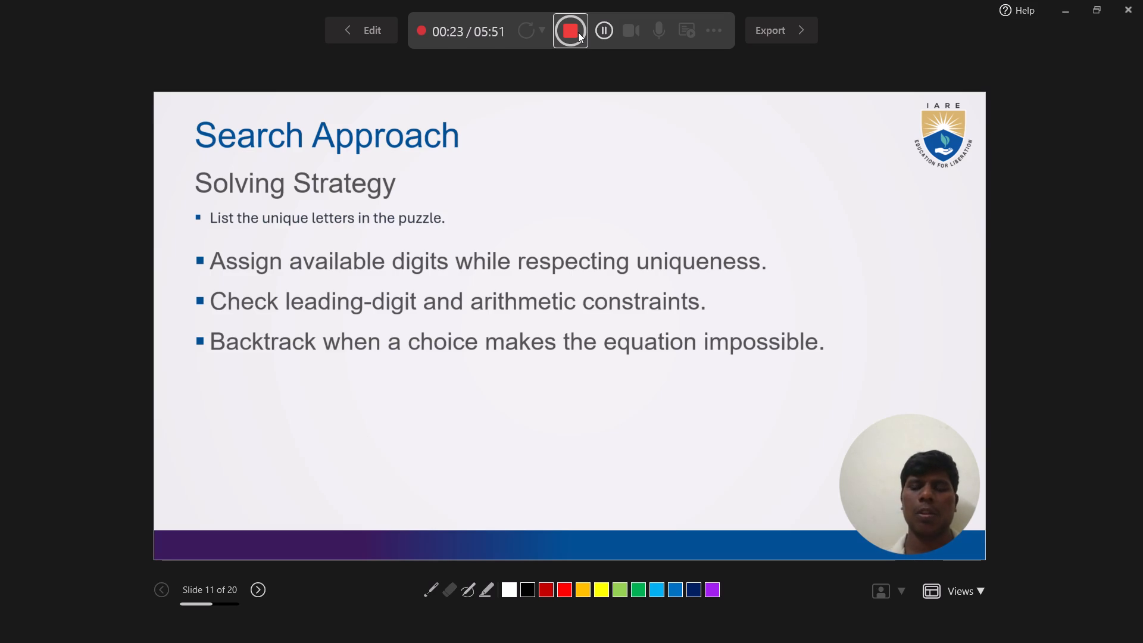
Continue the recording from the Search Approach slide through Column-by-Column Reasoning and Worked Solution, advancing to the slide after Worked Solution.
key(Right)
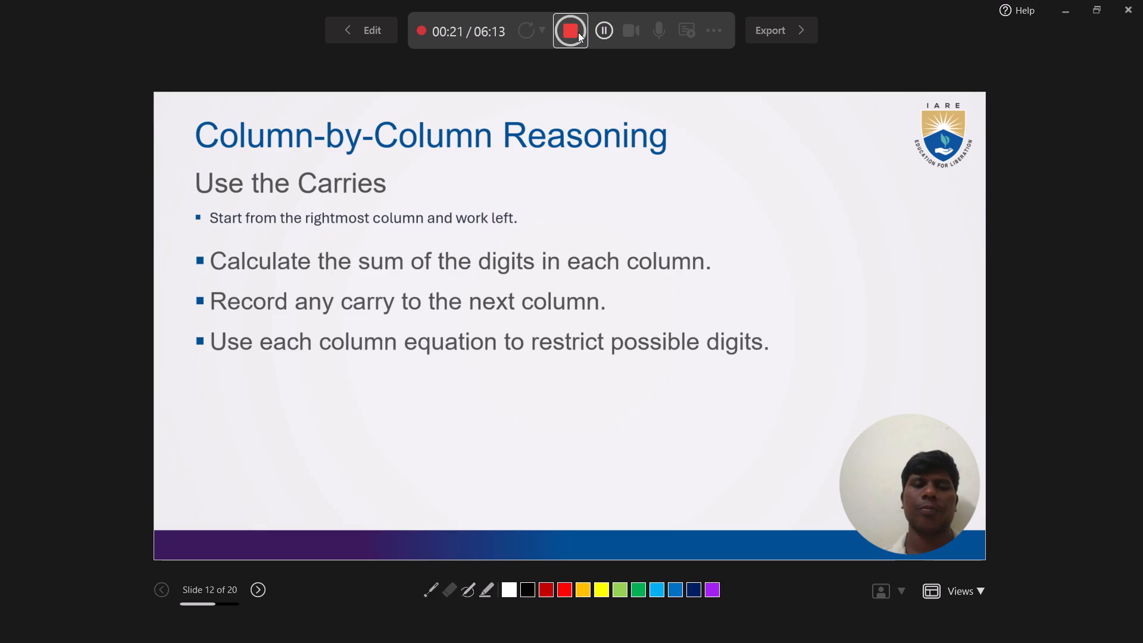
key(Right)
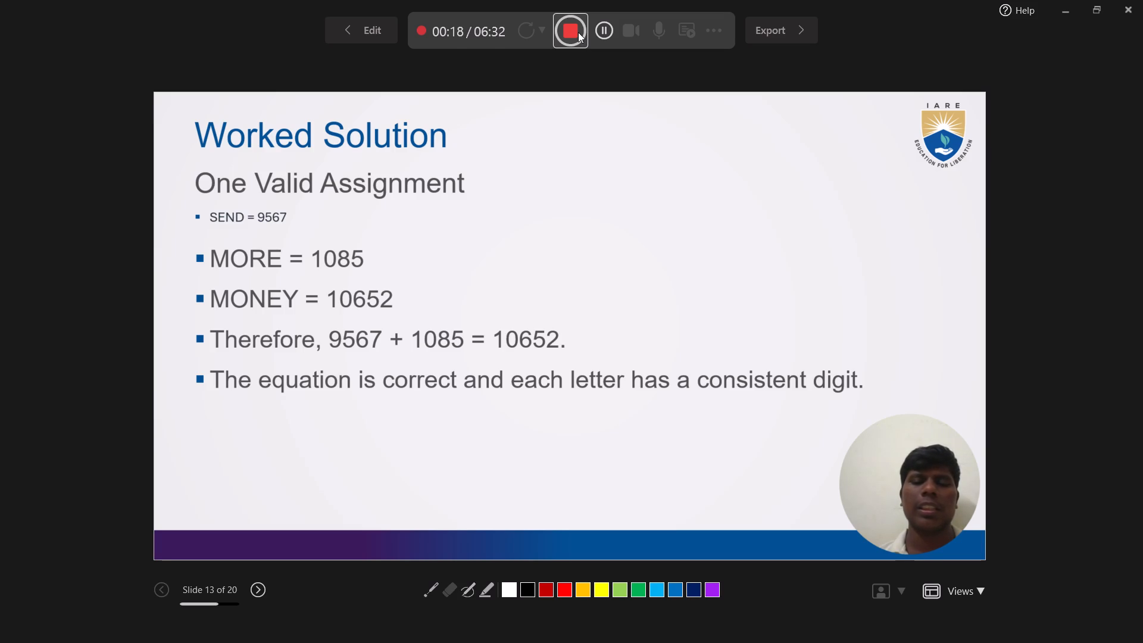
key(Right)
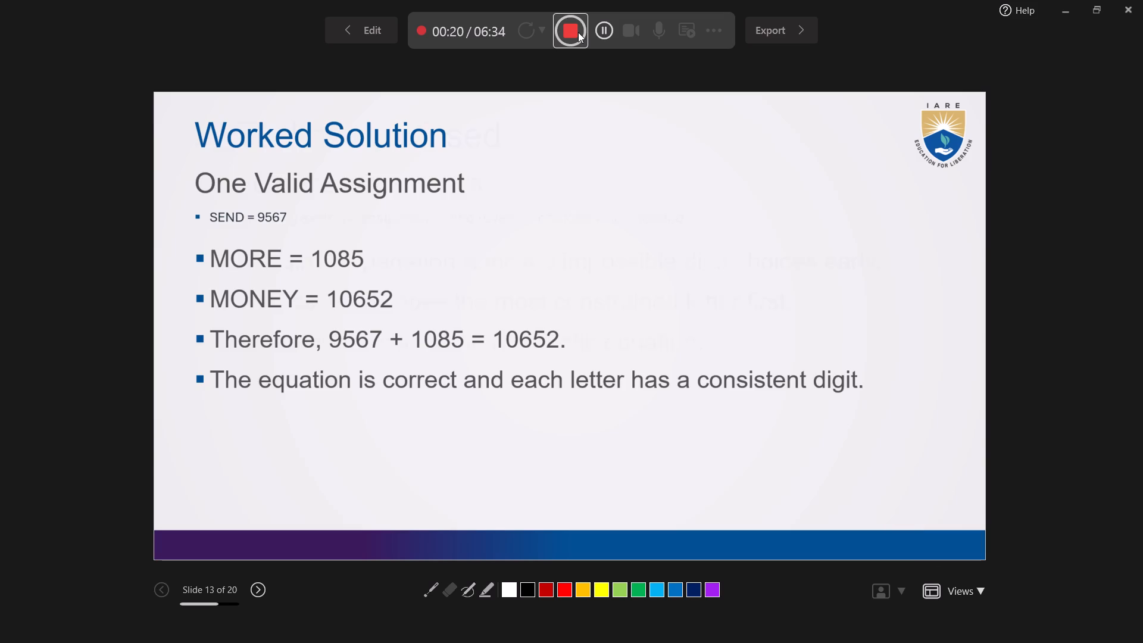
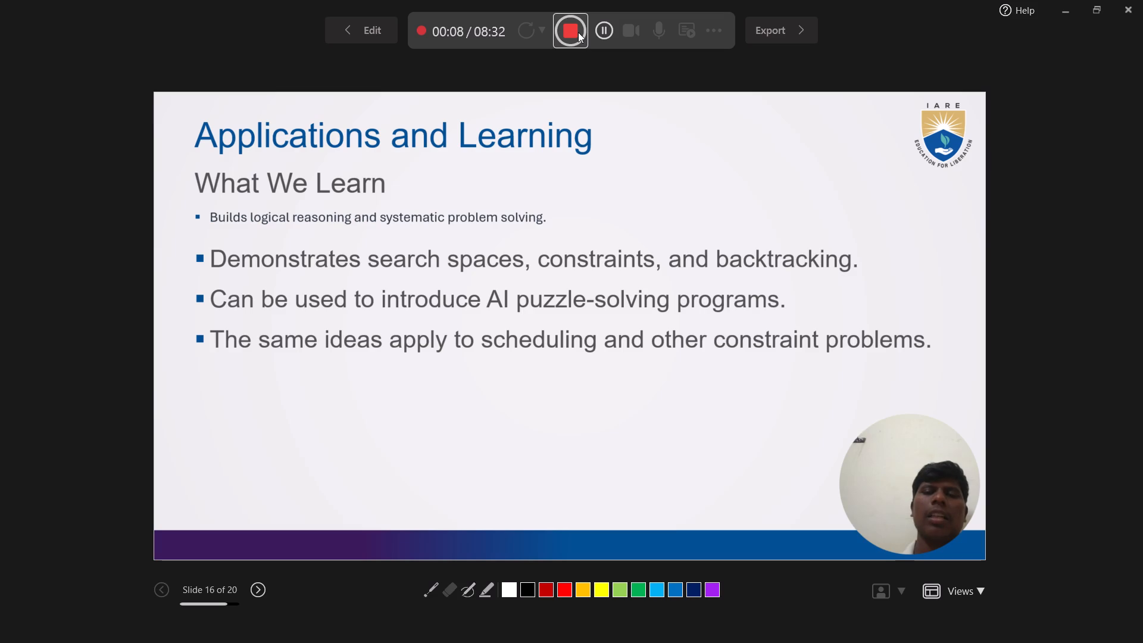
Continue the recording by advancing from the Applications and Learning slide to the Challenges and Limitations slide.
key(Right)
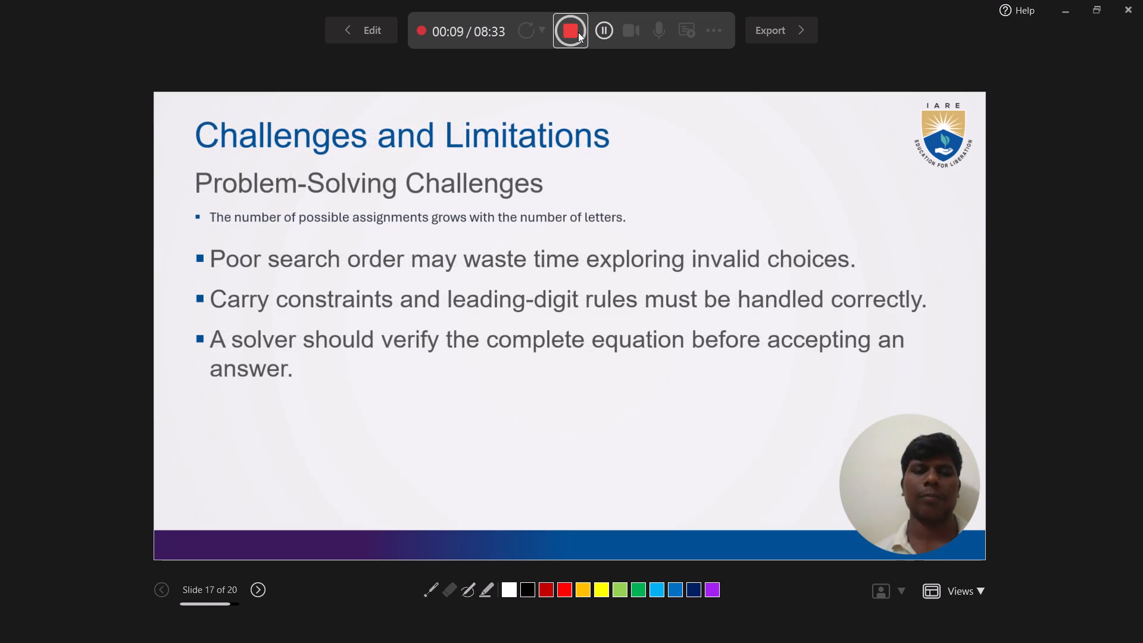
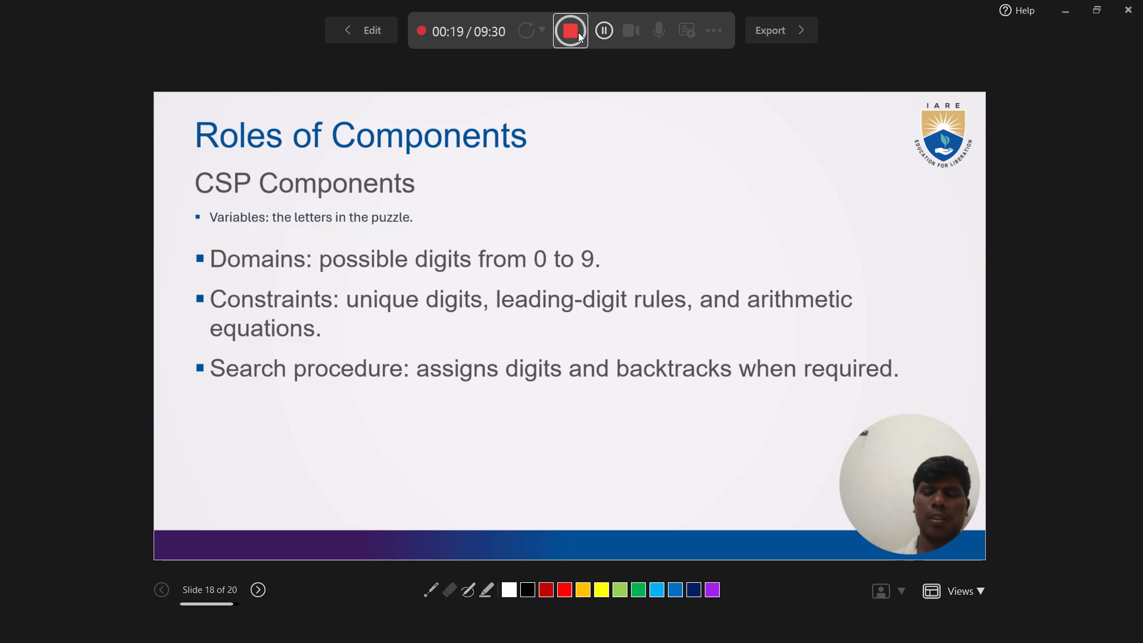
Record the Conclusion and References slides, advancing from Roles of Components through slide 20, and stop the recording.
key(Right)
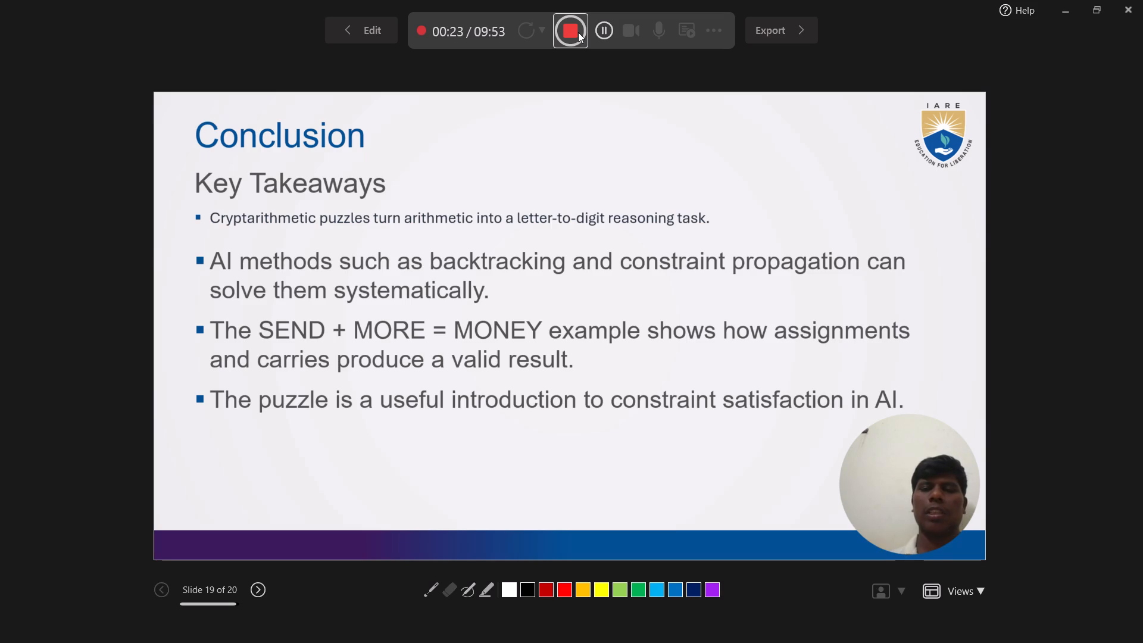
key(Right)
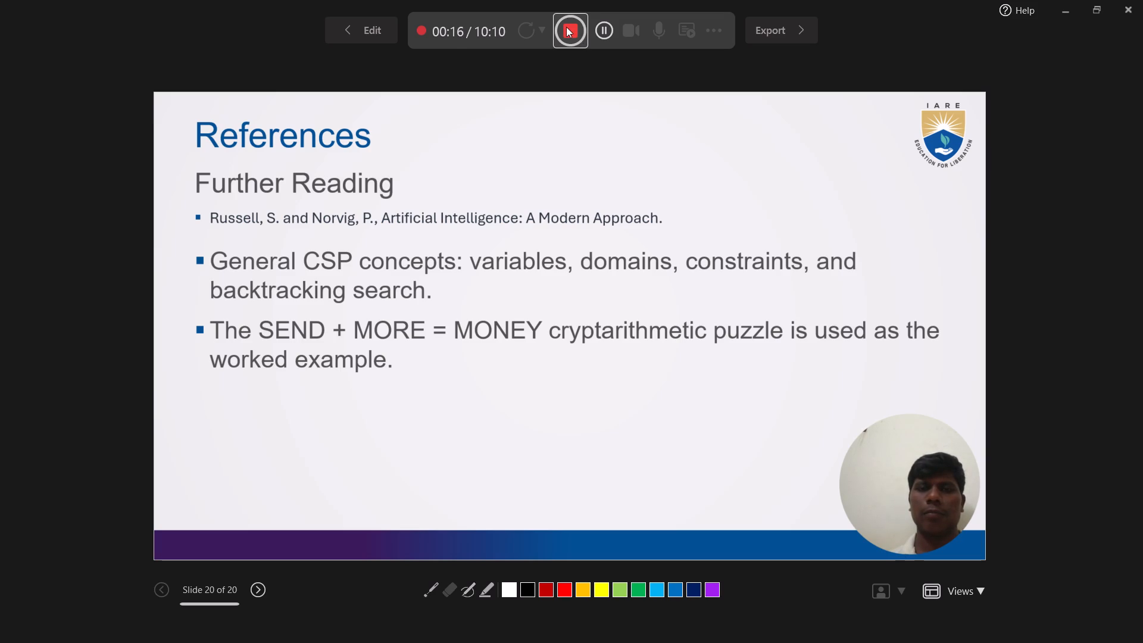
click(565, 24)
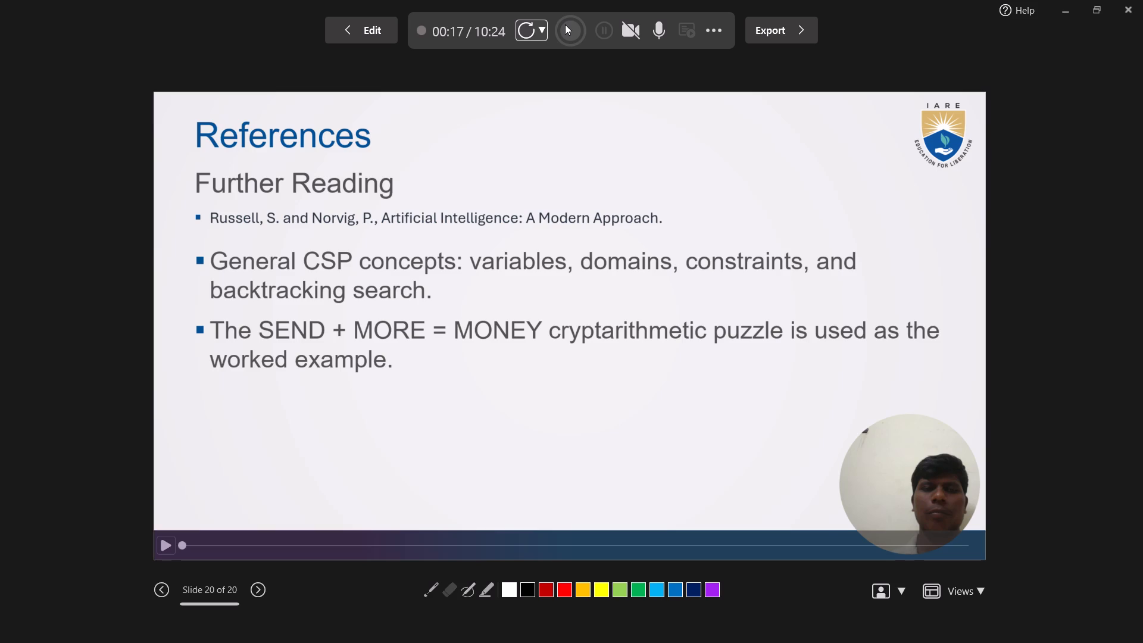
Export the recorded presentation as the Full HD (1080p) video Artificial_Intelligence_Cryptarithmetic_Puzzle.mp4 in Downloads.
click(767, 28)
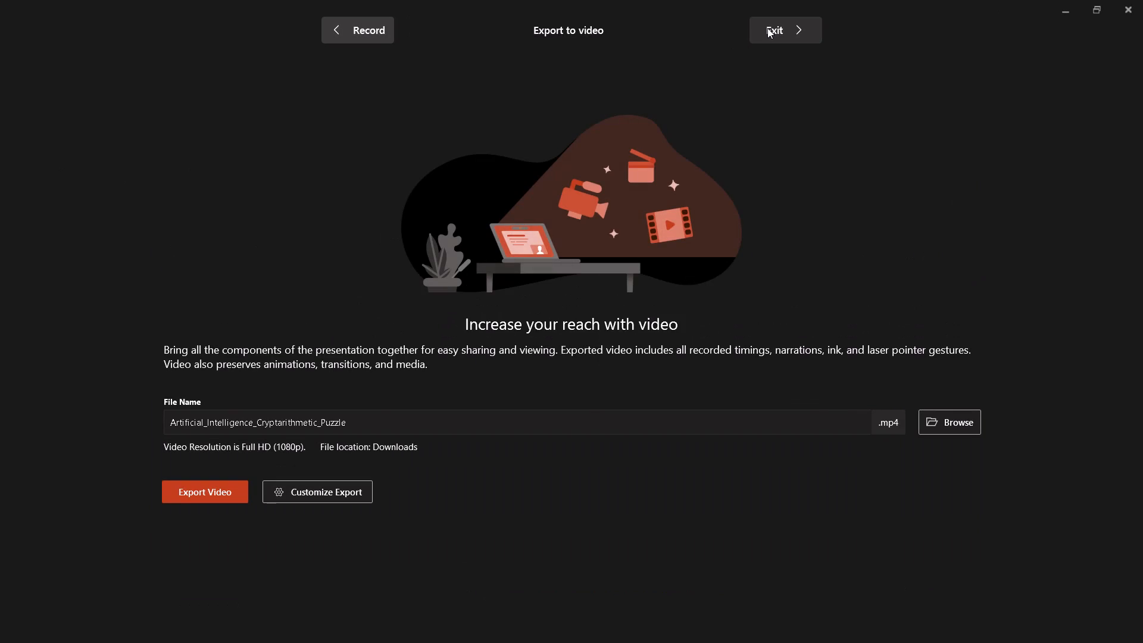
click(240, 485)
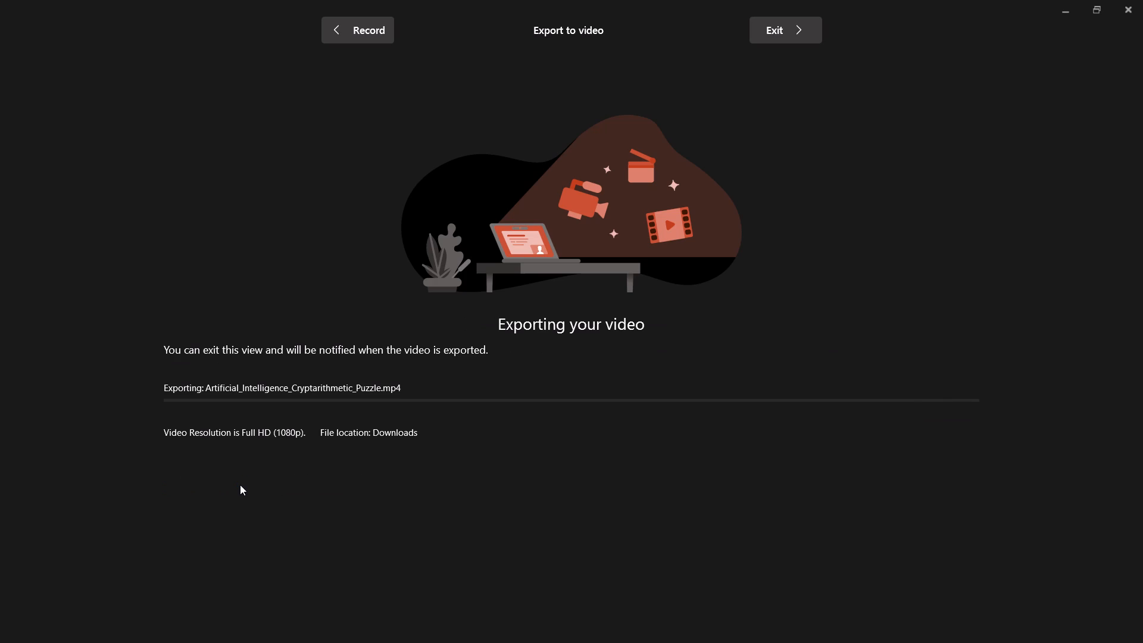
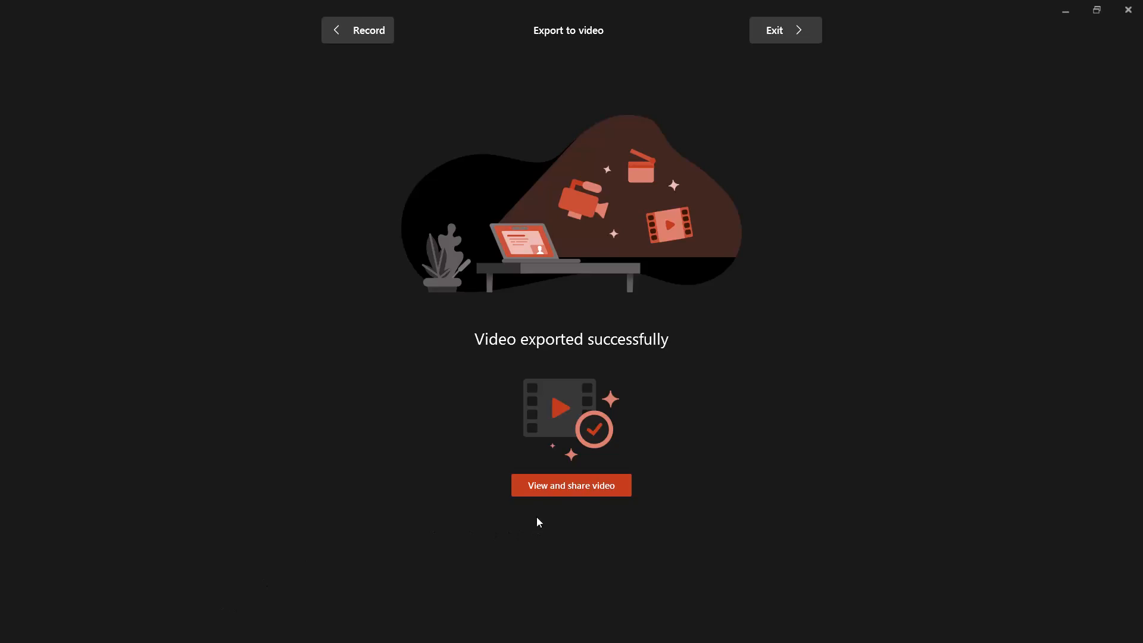
Open the exported Cryptarithmetic Puzzle video in Media Player, play its opening seconds as a check, and close the player.
click(548, 478)
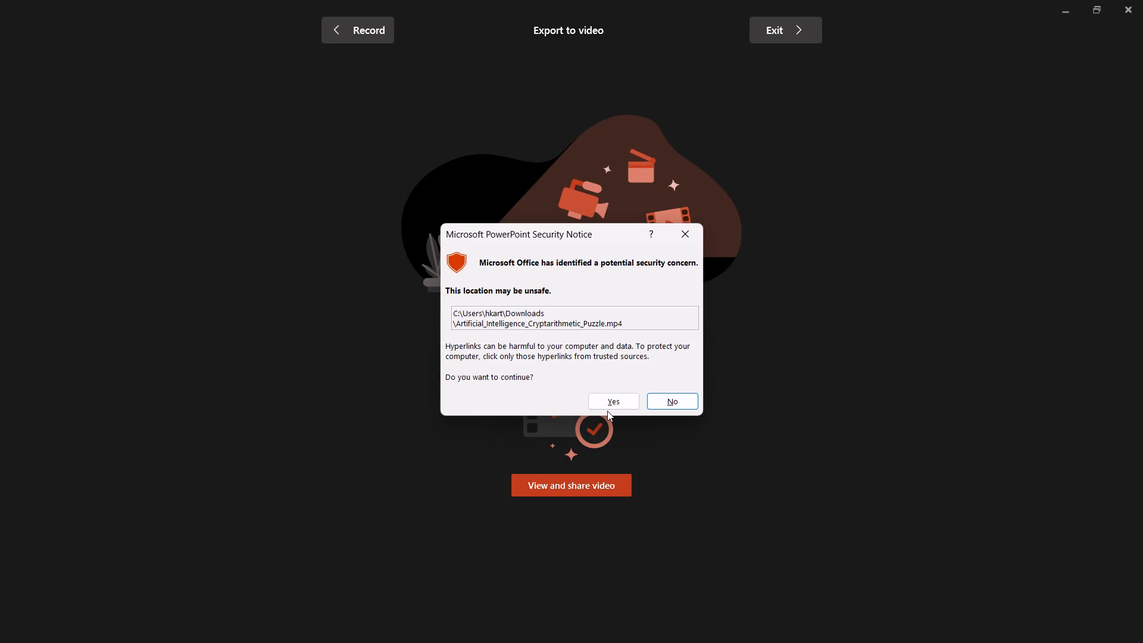
click(609, 408)
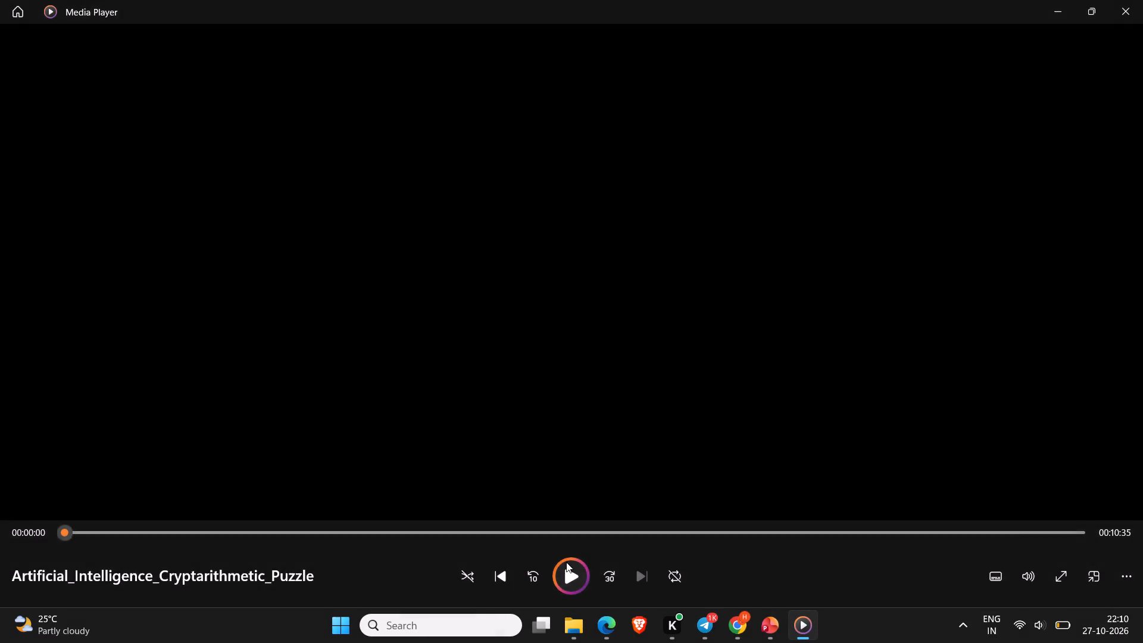
click(566, 562)
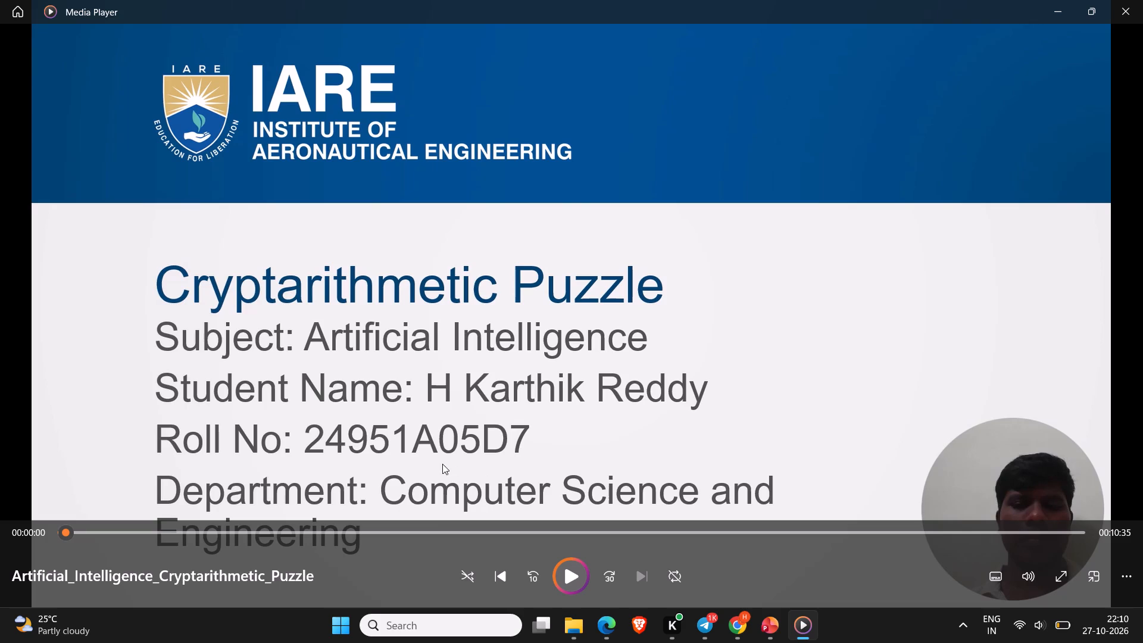
click(558, 579)
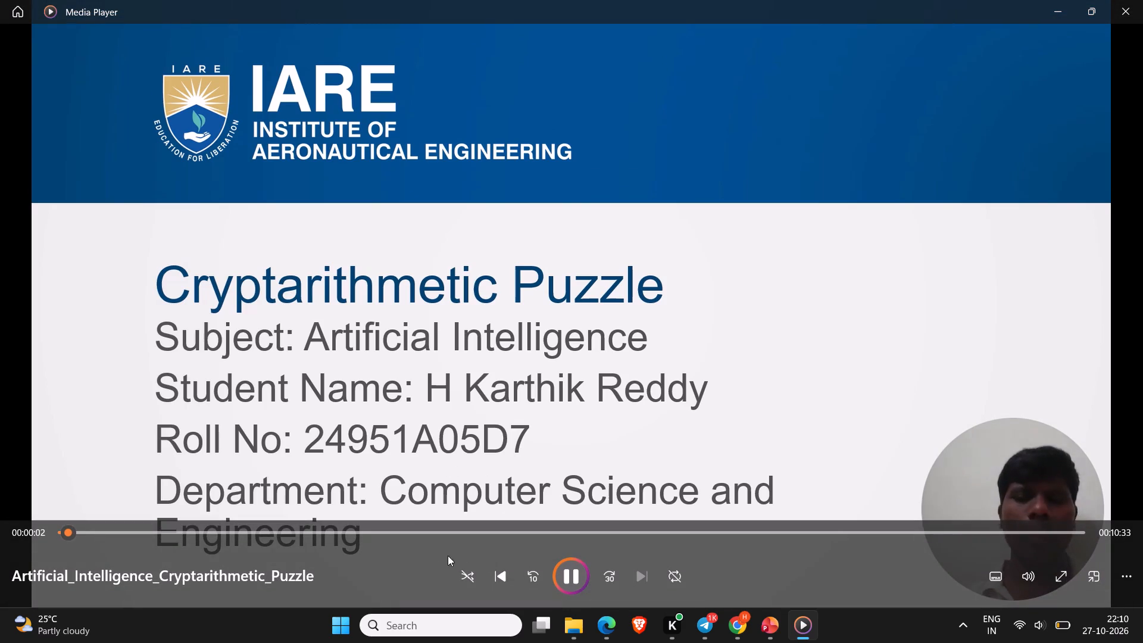
click(1131, 8)
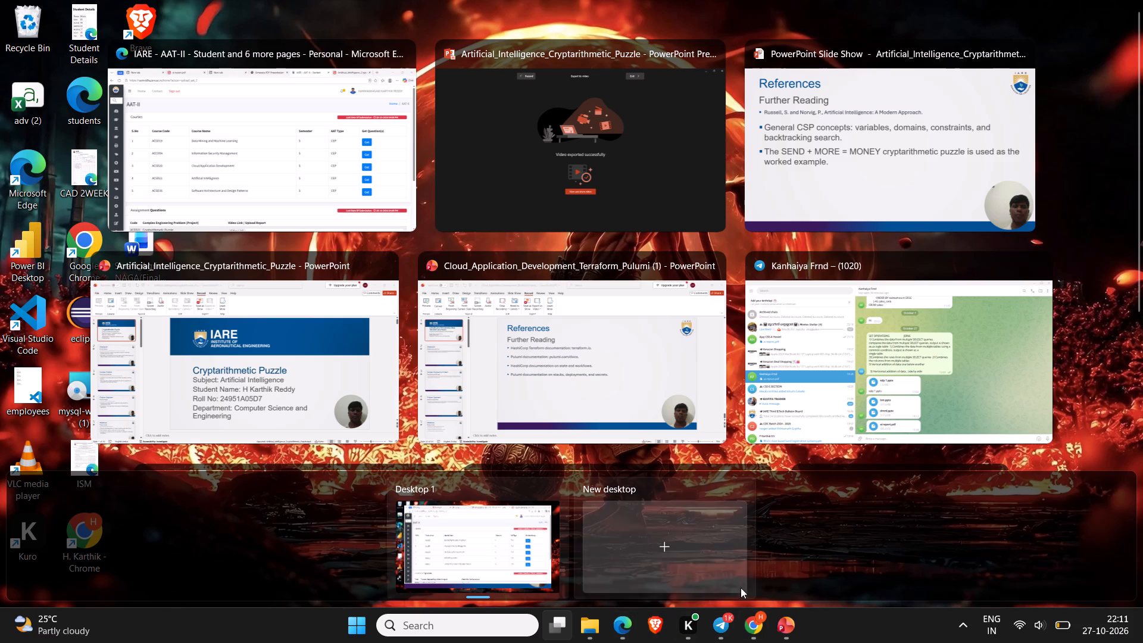
Switch to Google Drive in Chrome and upload Artificial_Intelligence_Cryptarithmetic_Puzzle.mp4 from Downloads to the aat 5 sem folder.
click(747, 620)
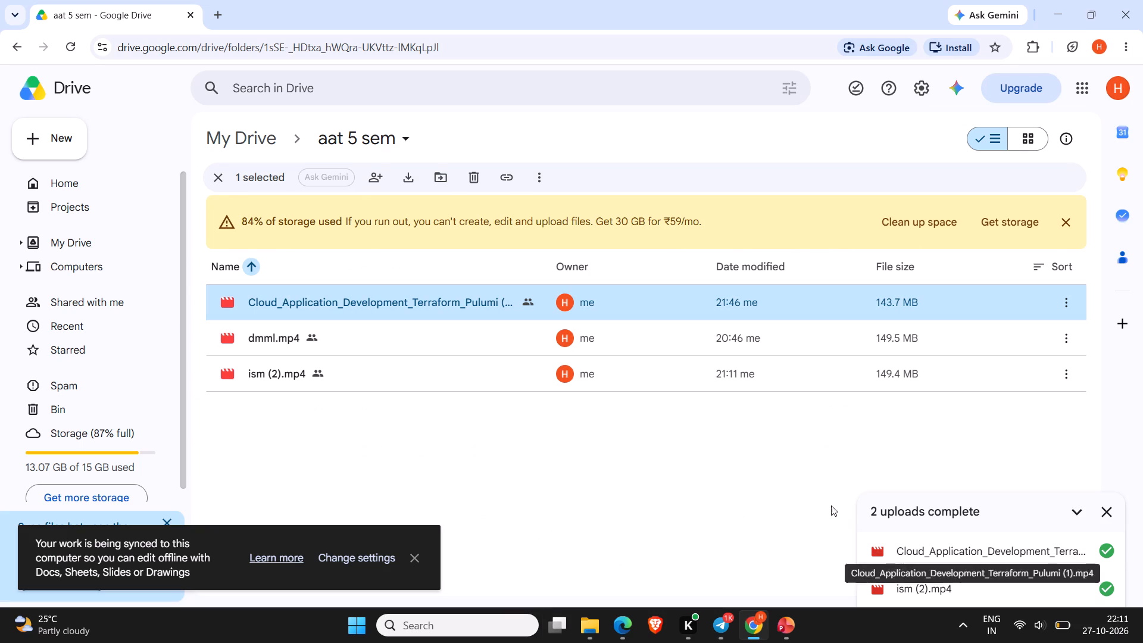
click(58, 136)
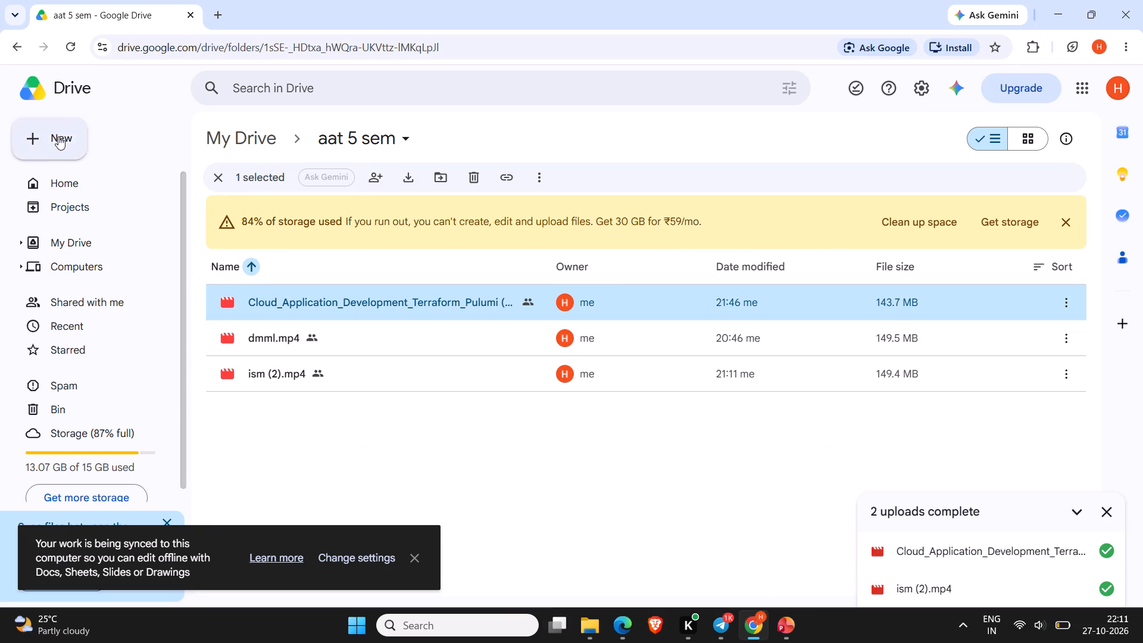
click(113, 175)
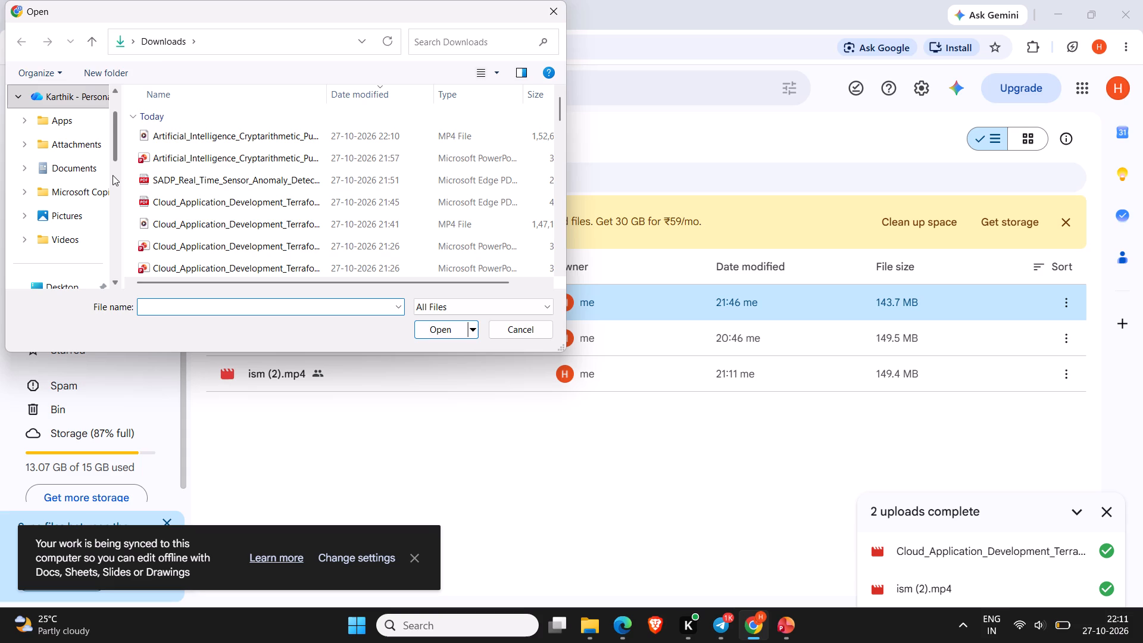
click(272, 133)
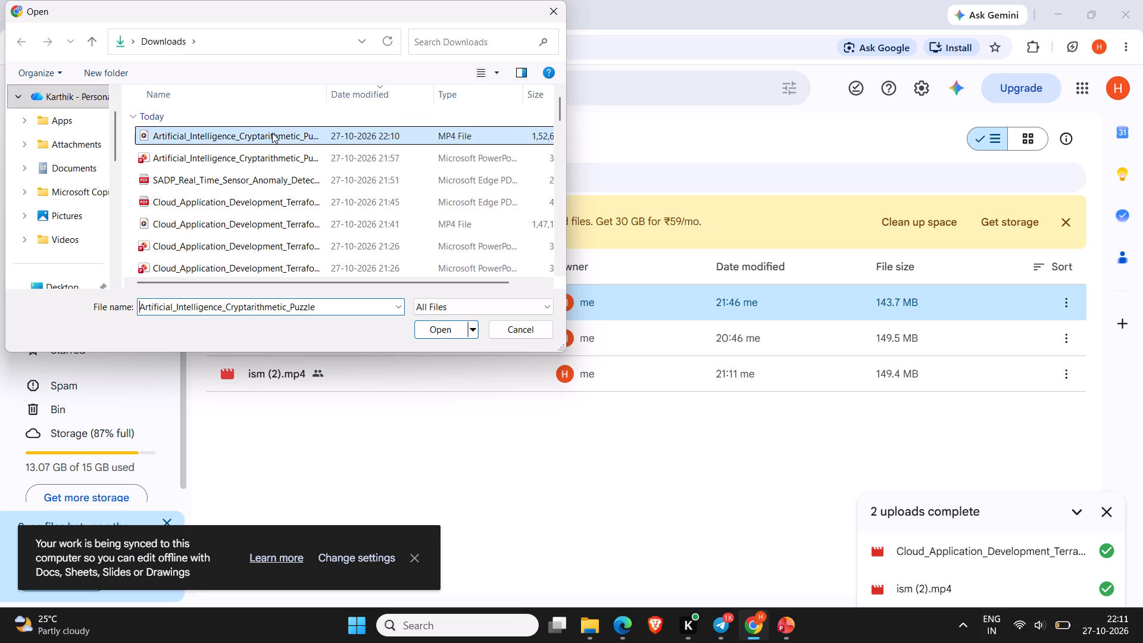
click(427, 321)
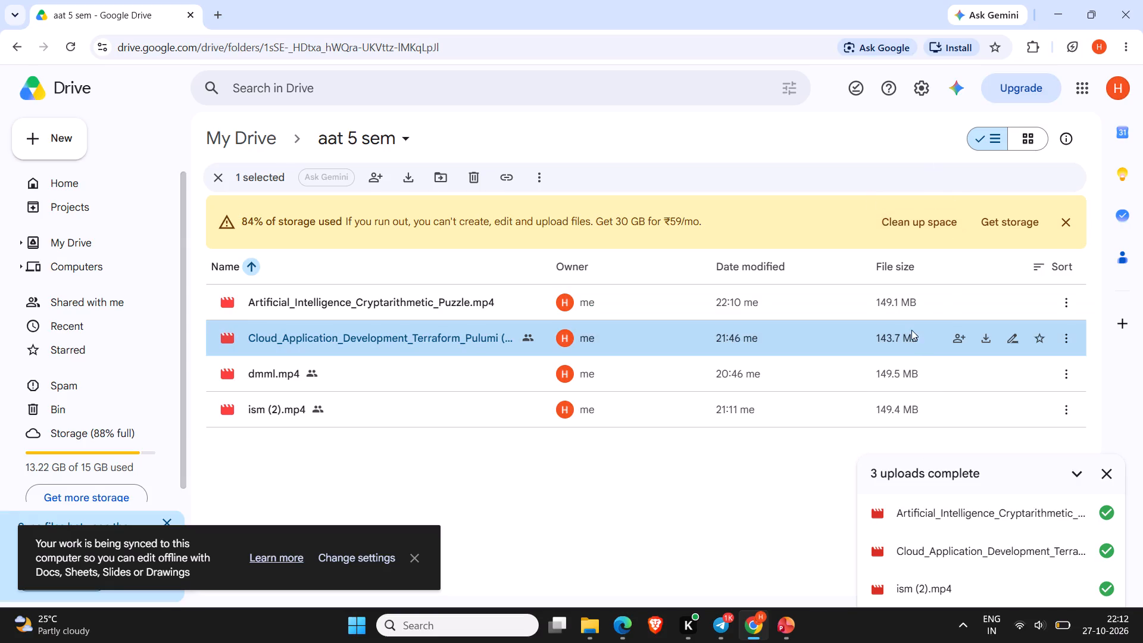
Share Artificial_Intelligence_Cryptarithmetic_Puzzle.mp4 with anyone with the link as Viewer and copy its link.
click(957, 305)
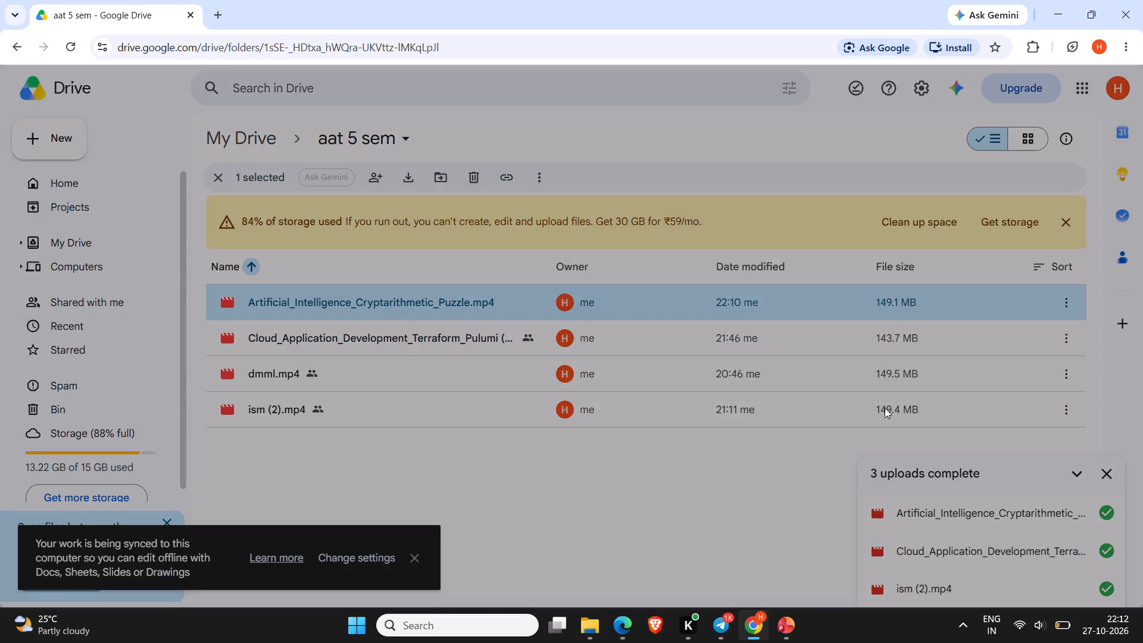
click(519, 435)
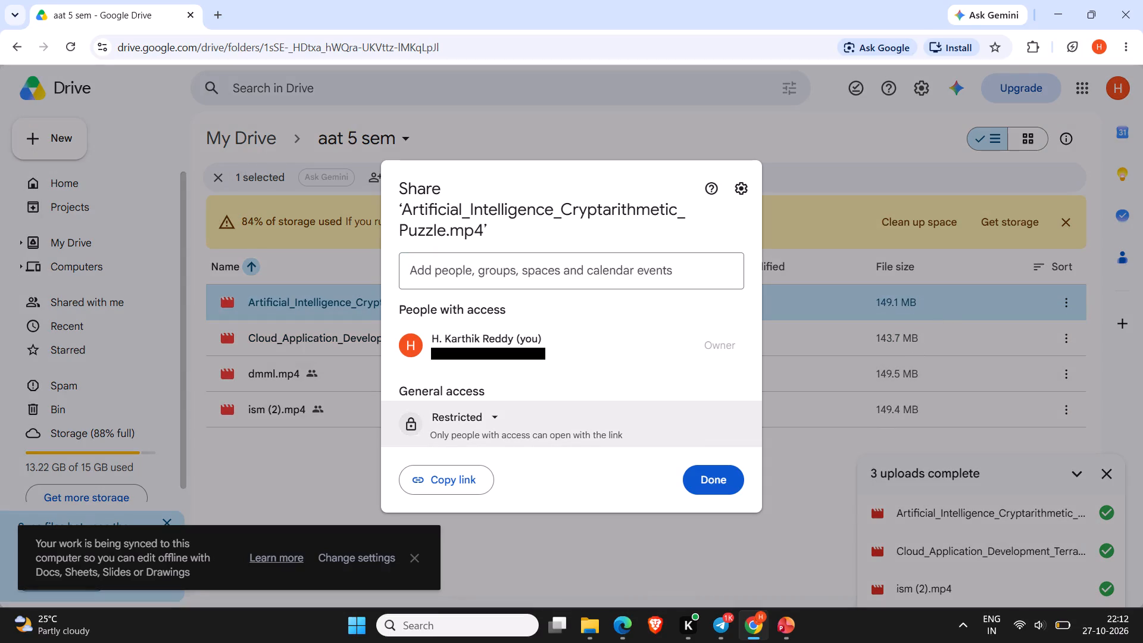
click(483, 412)
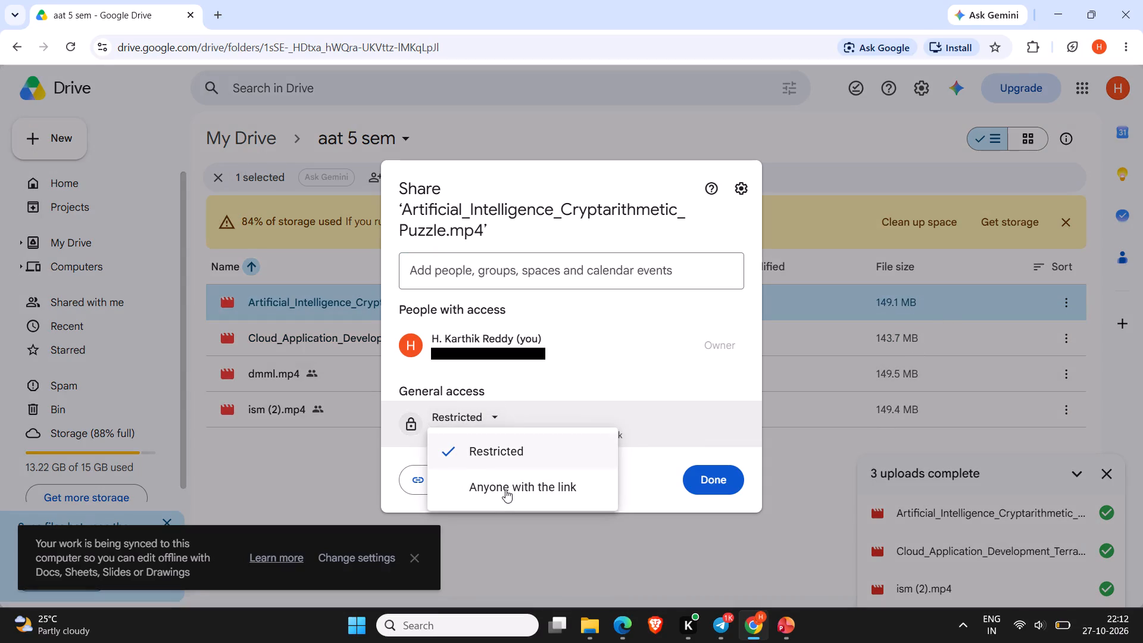
click(505, 489)
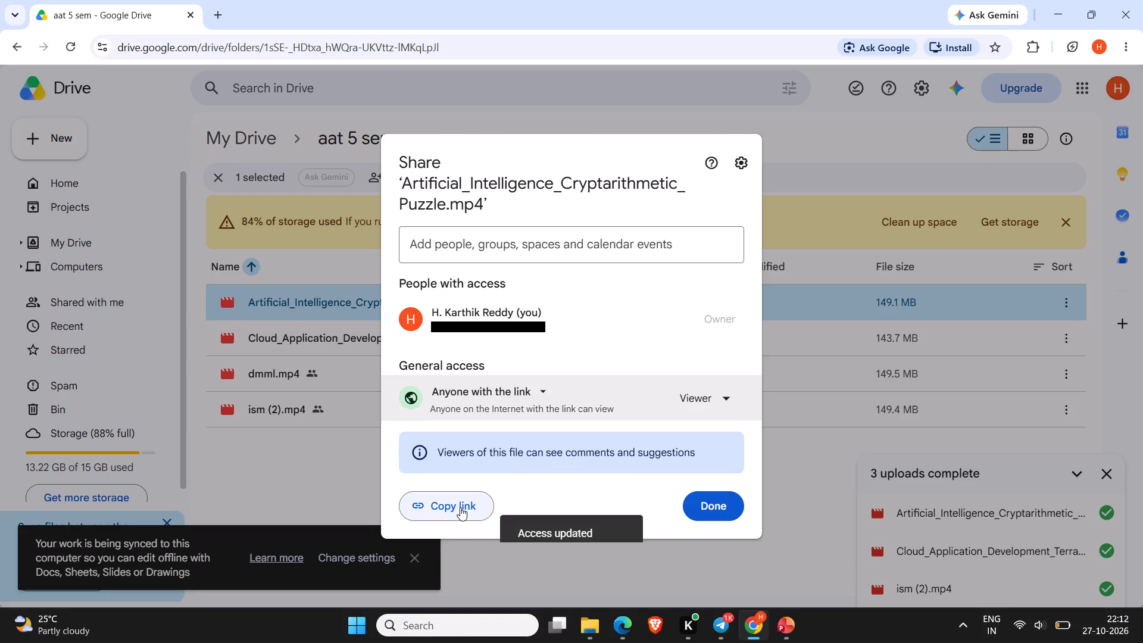
click(460, 507)
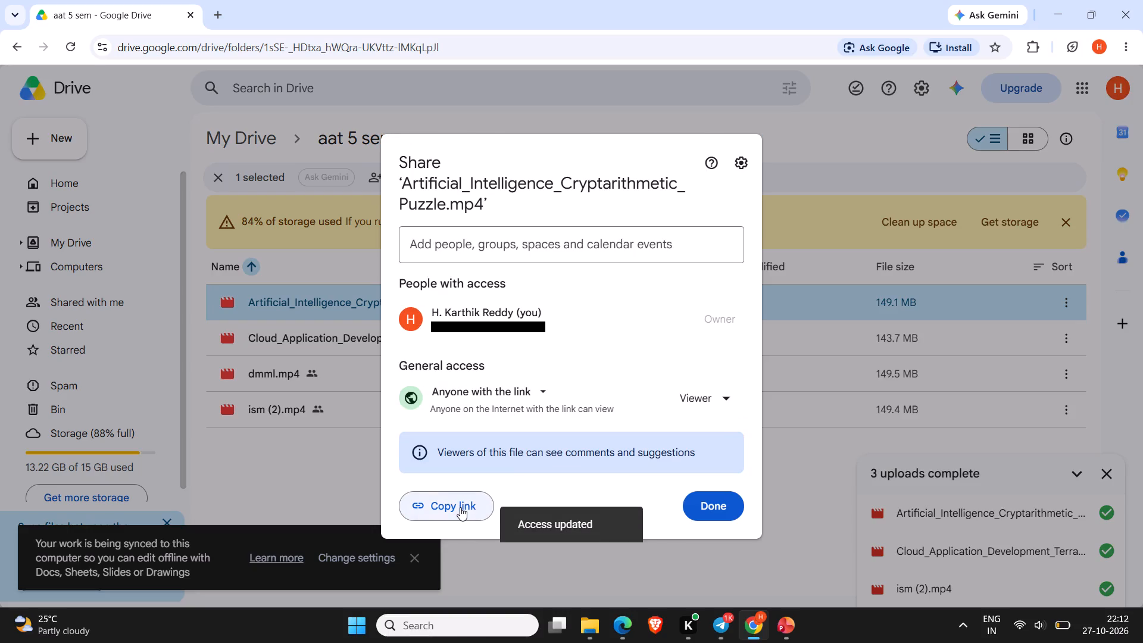
click(460, 507)
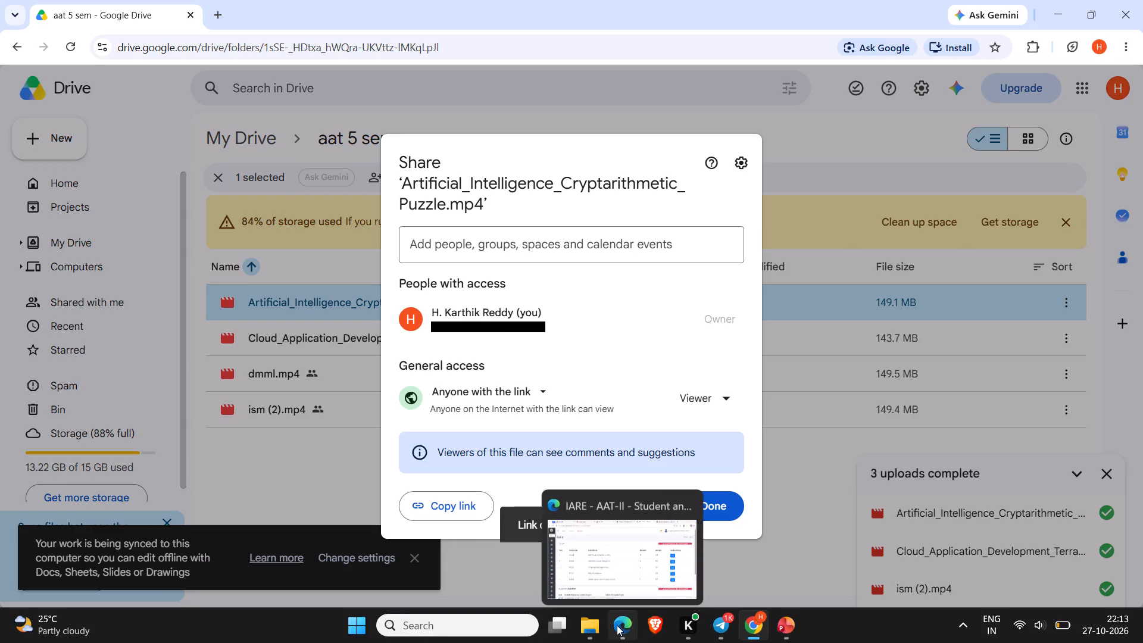
Switch to the IARE AAT-II page in Edge and paste the copied Drive link as the ACSD21 Cryptarithmetic Puzzle video link.
click(628, 552)
scroll(627, 547, down, 1)
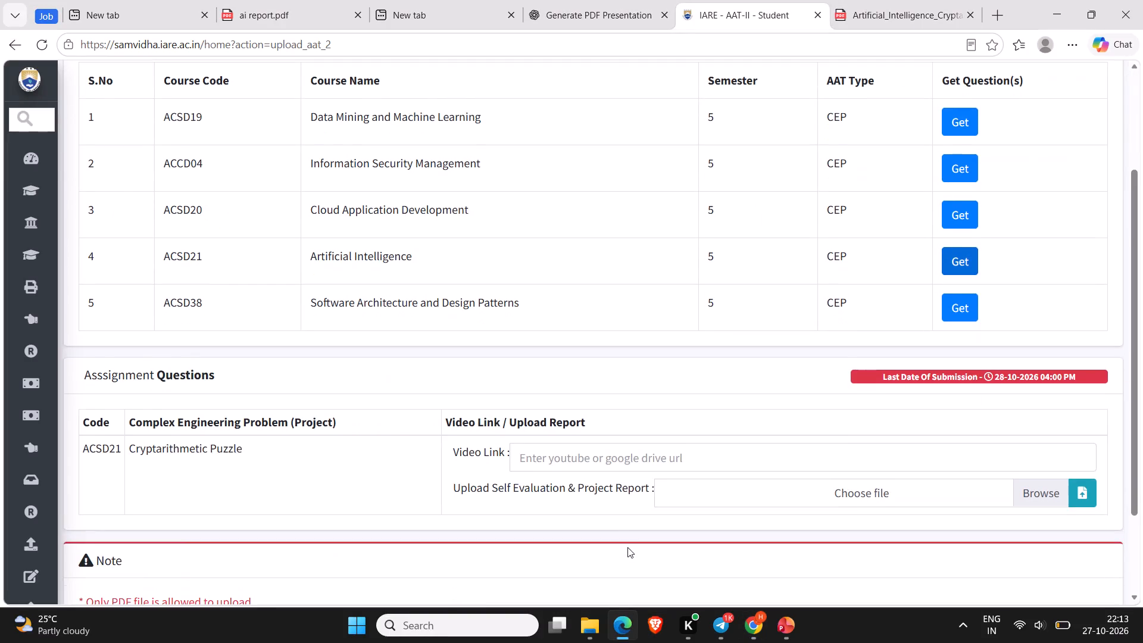
scroll(627, 547, down, 1)
click(611, 460)
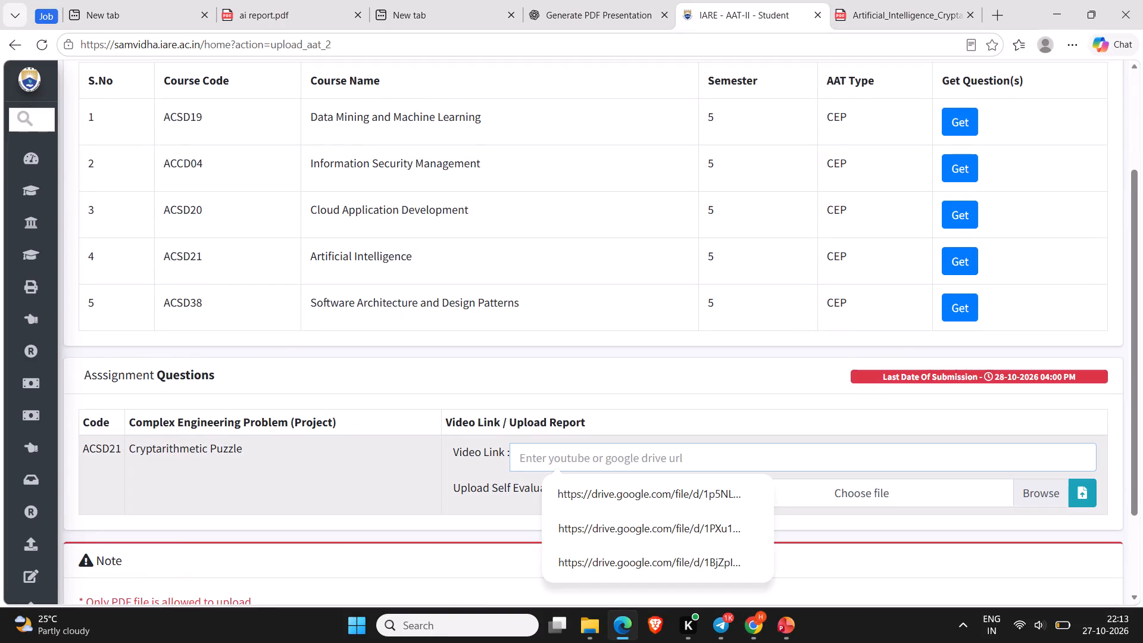
key(ctrl+v)
Attach ai report.pdf from the Telegram Desktop folder in Downloads as the ACSD21 self-evaluation and project report, and submit the answer.
click(763, 502)
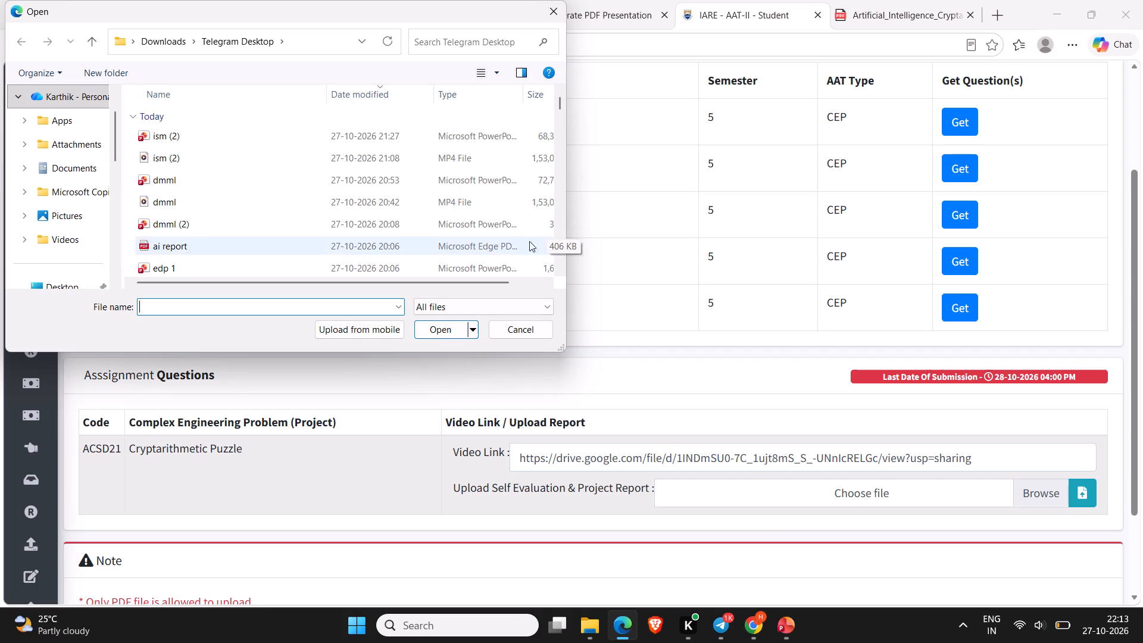
scroll(517, 191, down, 2)
scroll(517, 191, up, 1)
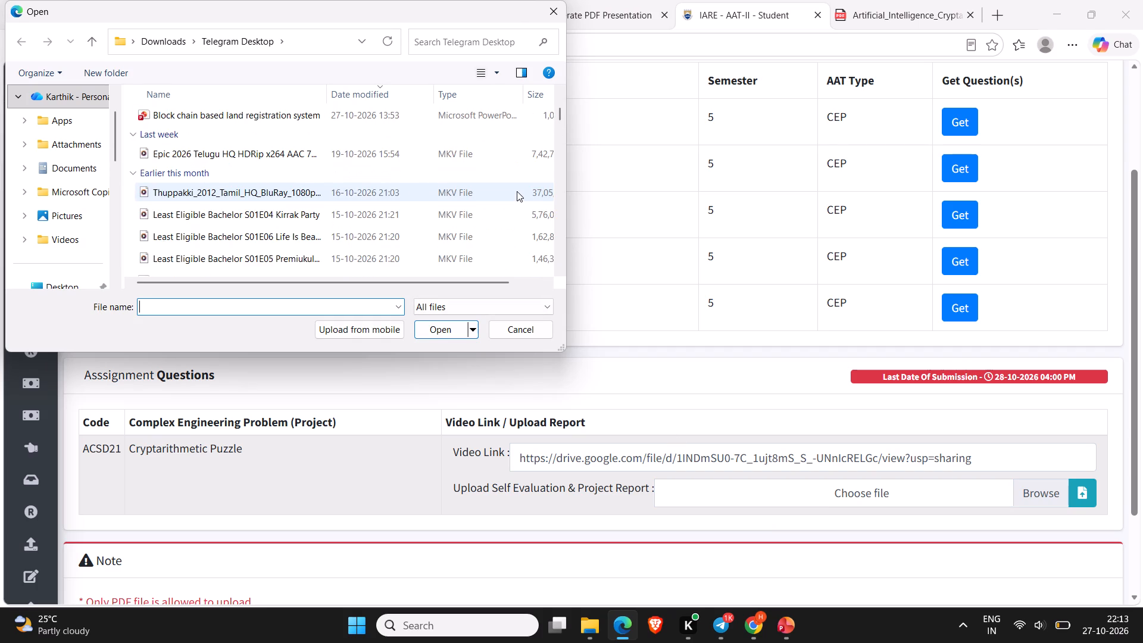
scroll(517, 191, up, 2)
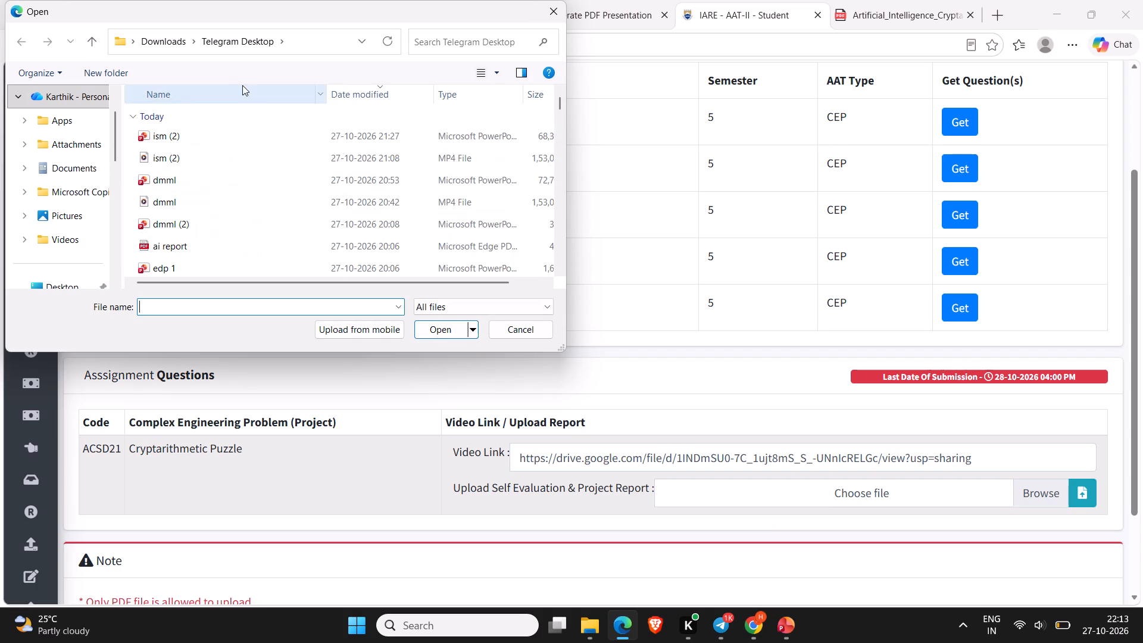
scroll(87, 161, down, 1)
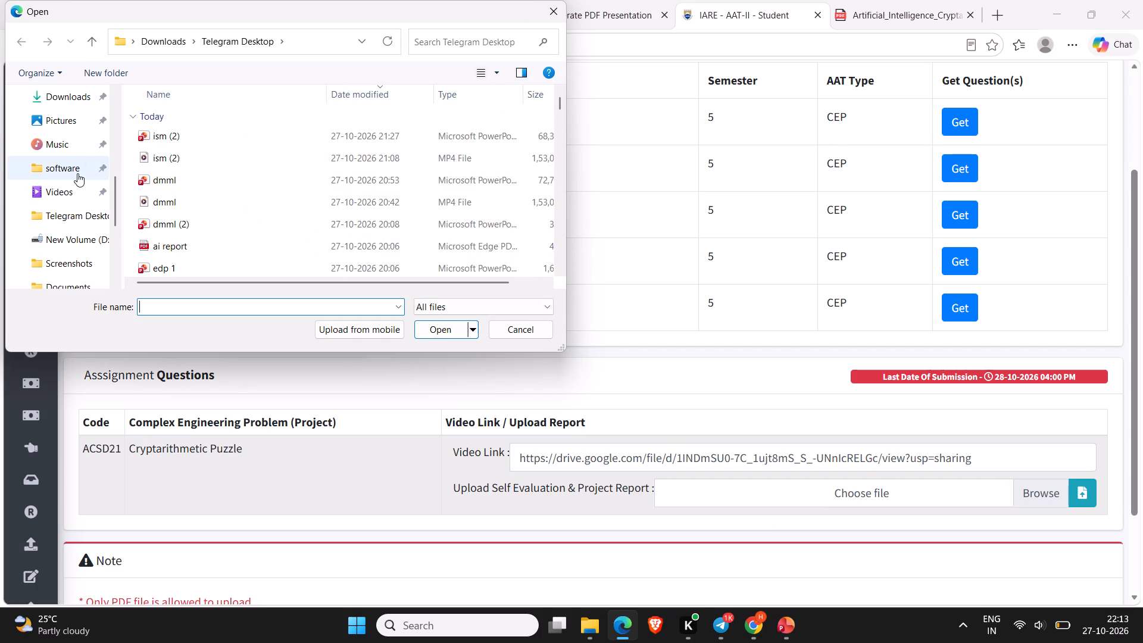
click(73, 101)
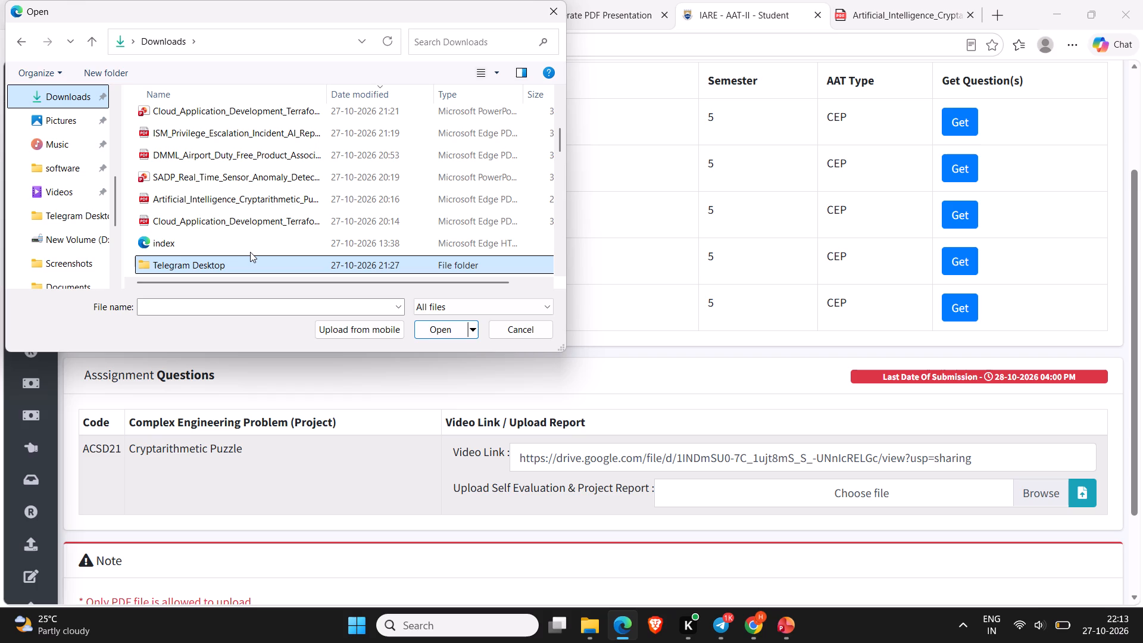
drag(255, 252, 282, 268)
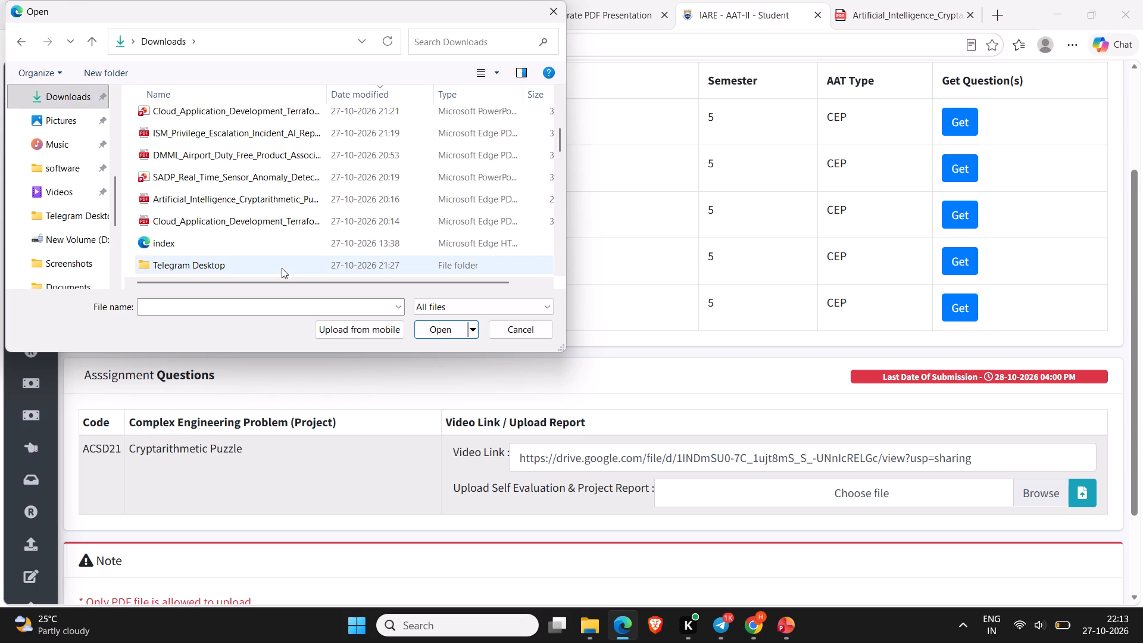
double_click(282, 268)
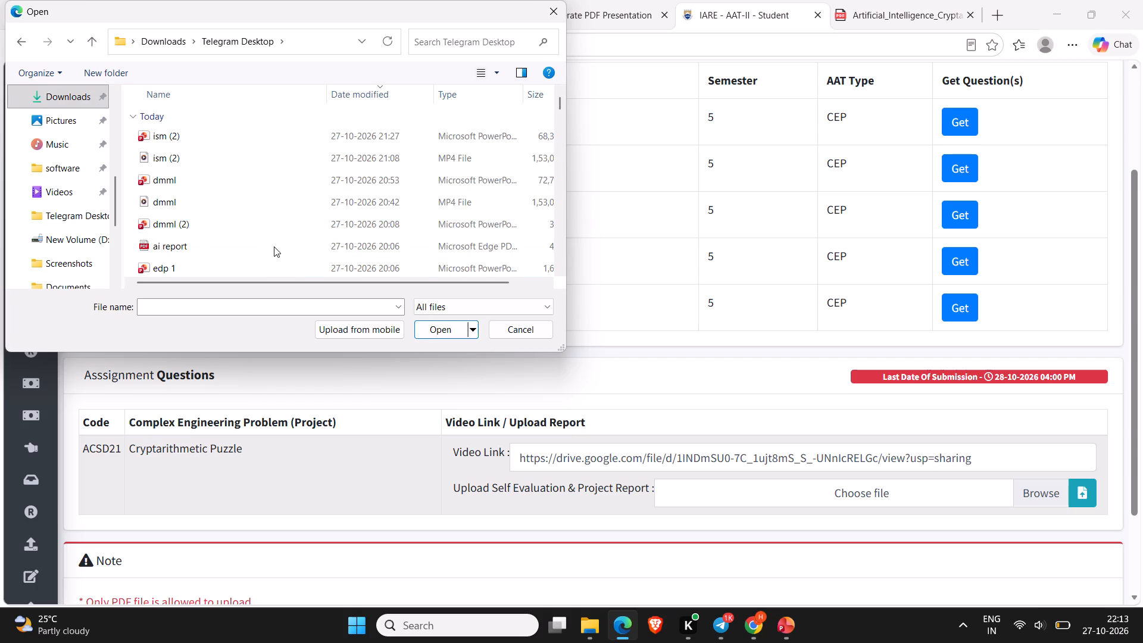
double_click(274, 246)
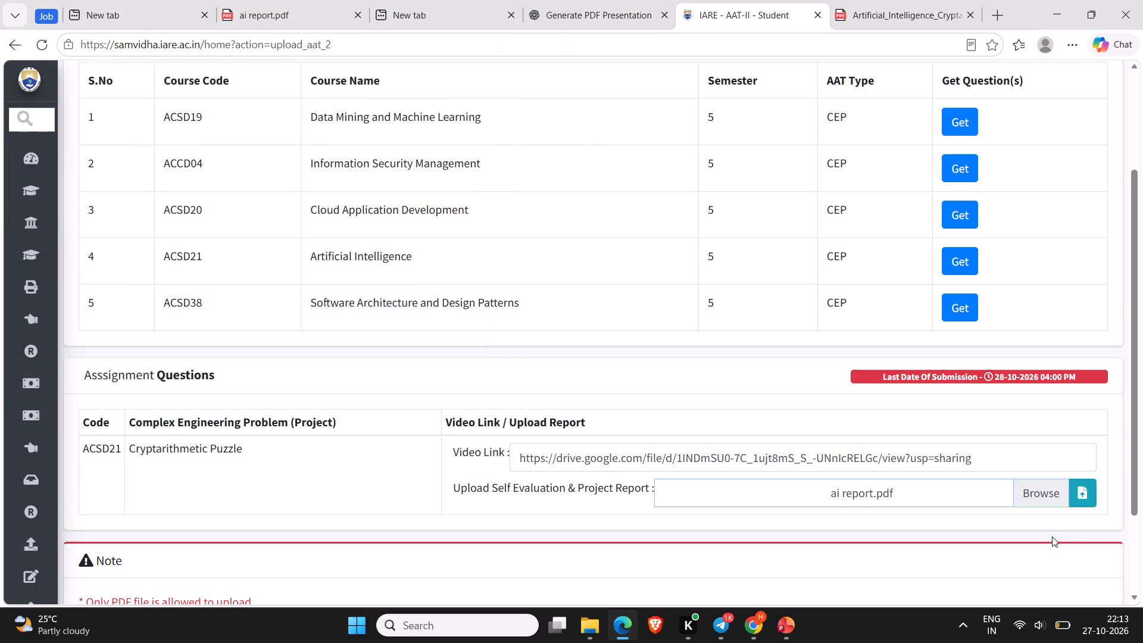
click(1082, 495)
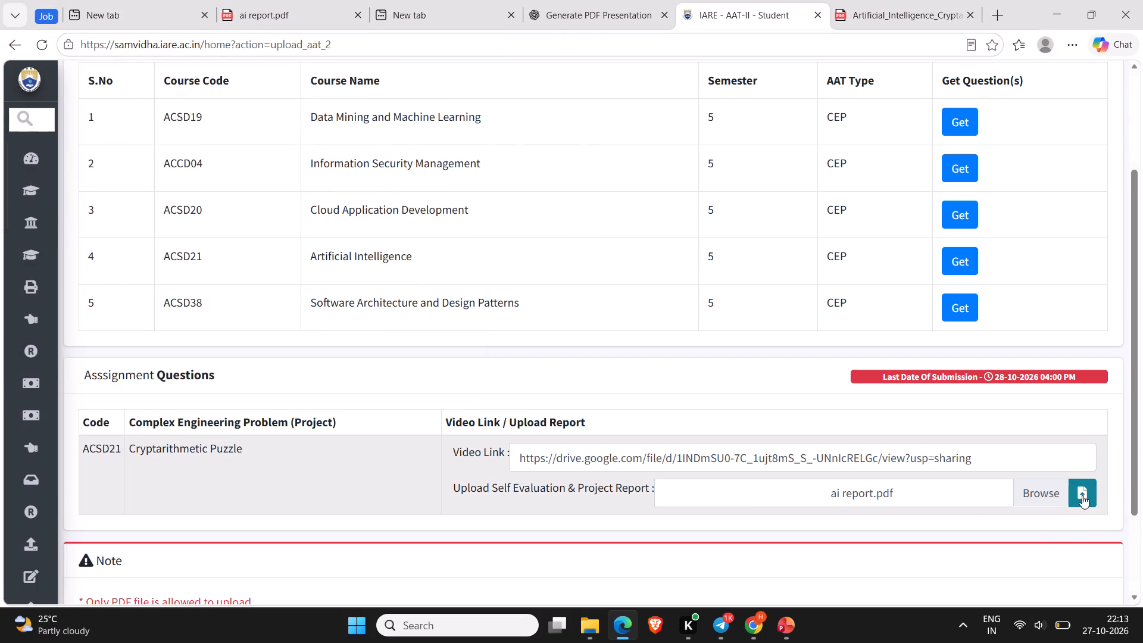
click(572, 418)
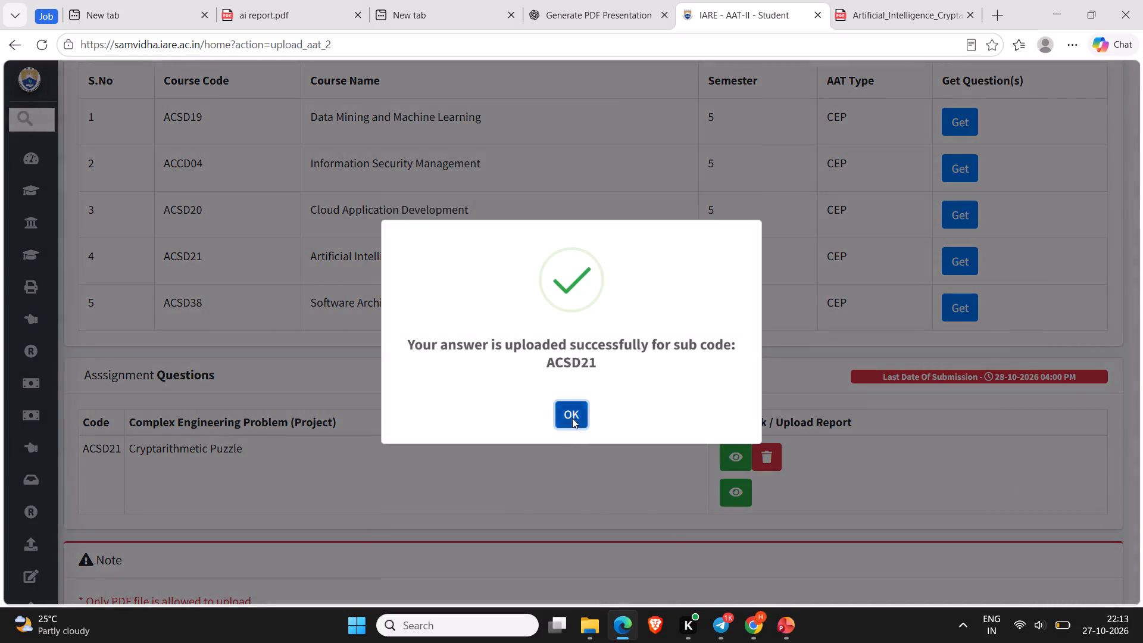
Open the uploaded ACSD21 report to check the submitted file.
click(728, 496)
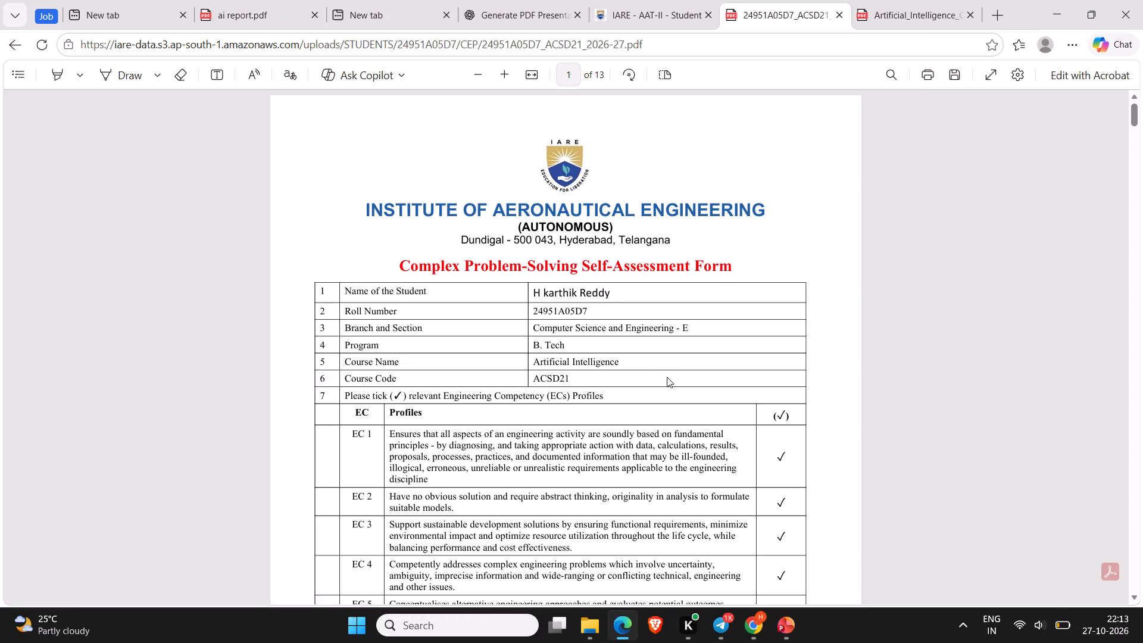
Close the Edge and Chrome windows.
click(1142, 0)
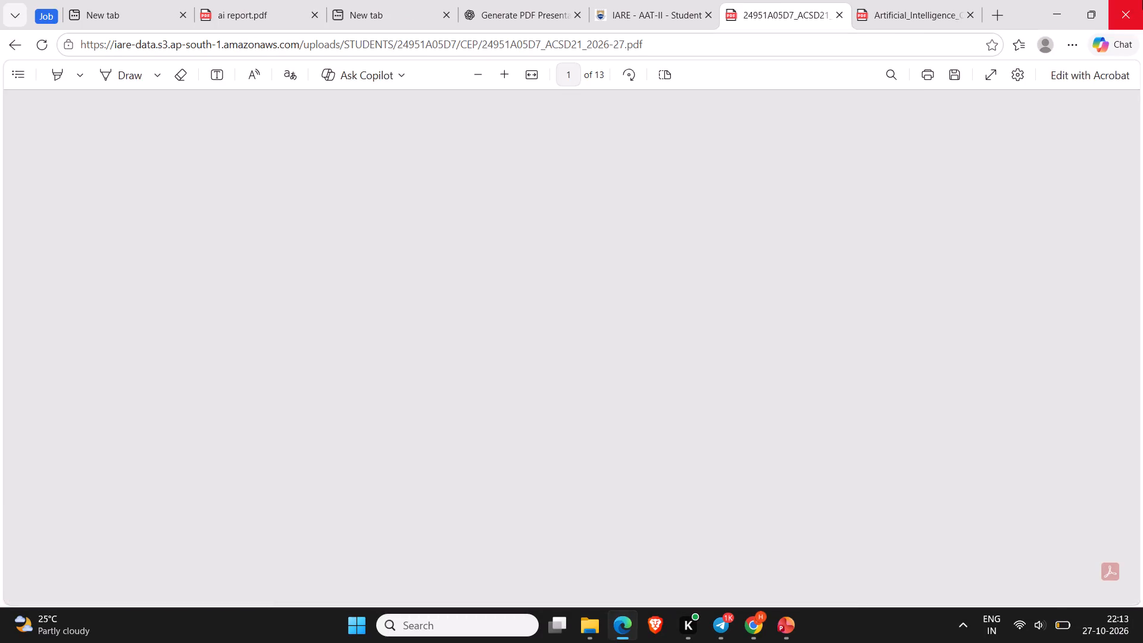
click(1142, 0)
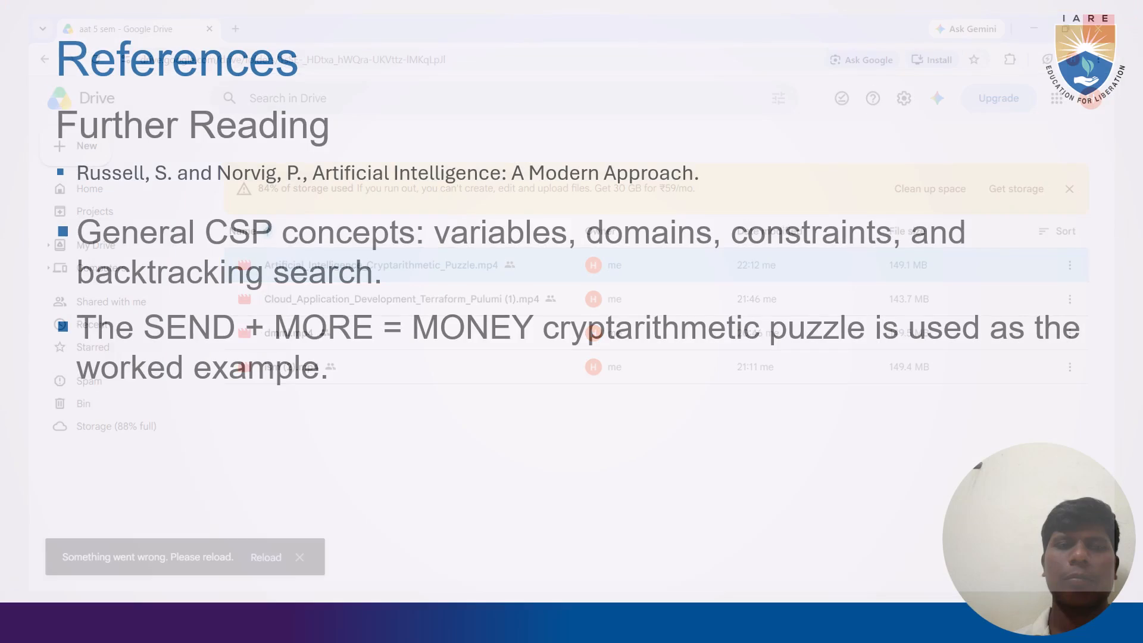
End the slide show and close the Artificial_Intelligence_Cryptarithmetic_Puzzle presentation, saving its changes to Downloads.
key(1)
key(Escape)
key(Escape)
click(1136, 14)
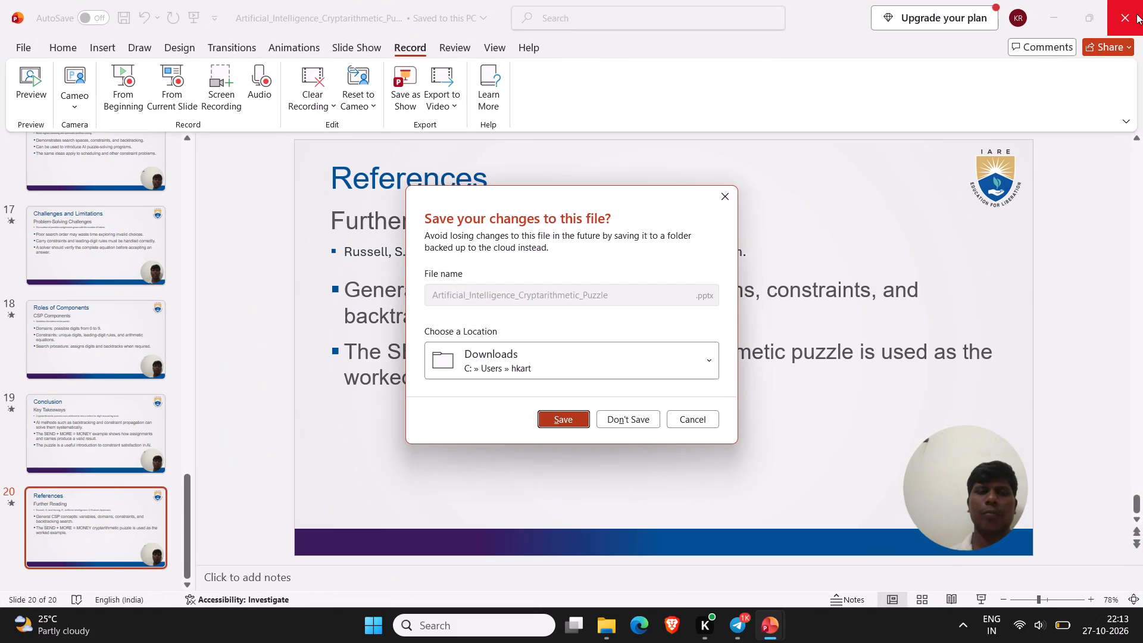
drag(1136, 14, 569, 423)
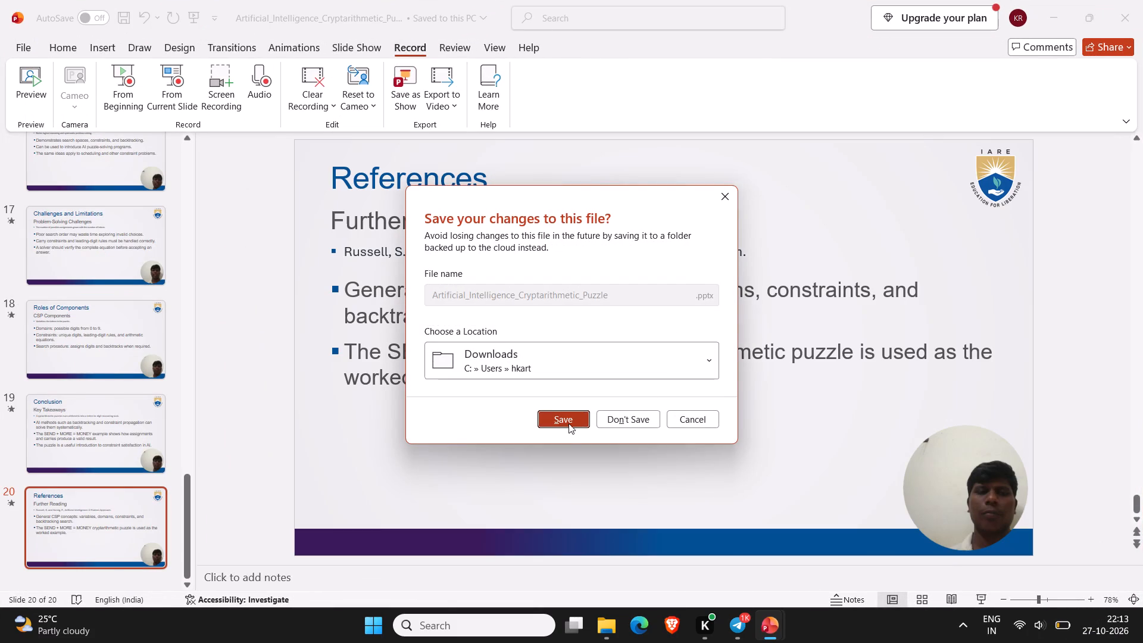